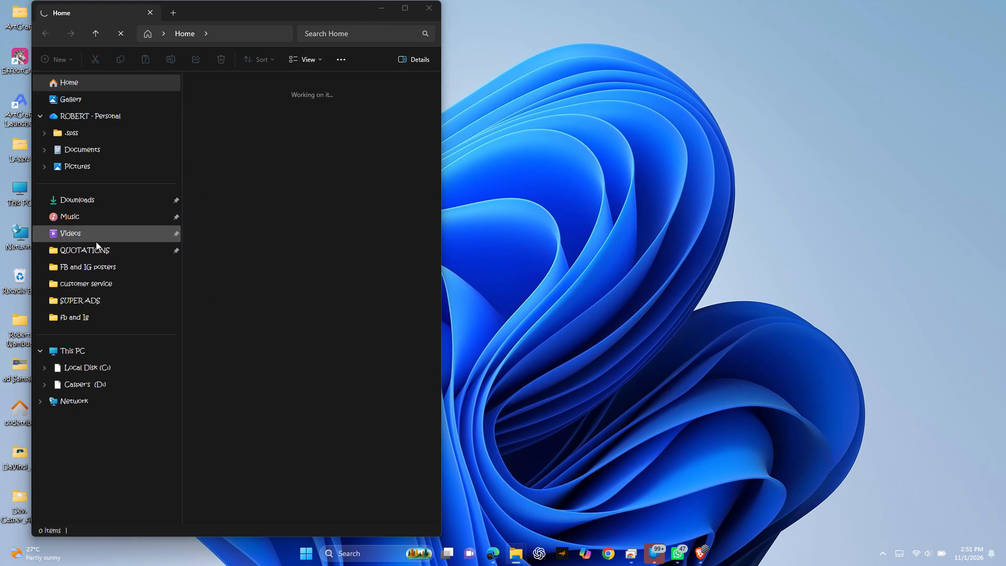
# In File Explorer, open the SUPER ADS folder and sort its files by date modified, newest first.
pyautogui.click(92, 312)
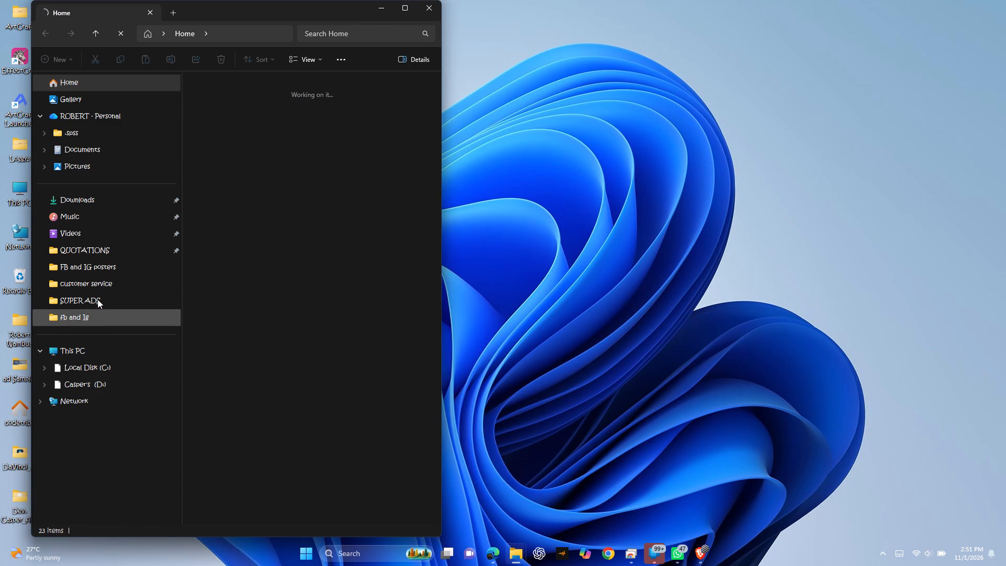
pyautogui.click(97, 299)
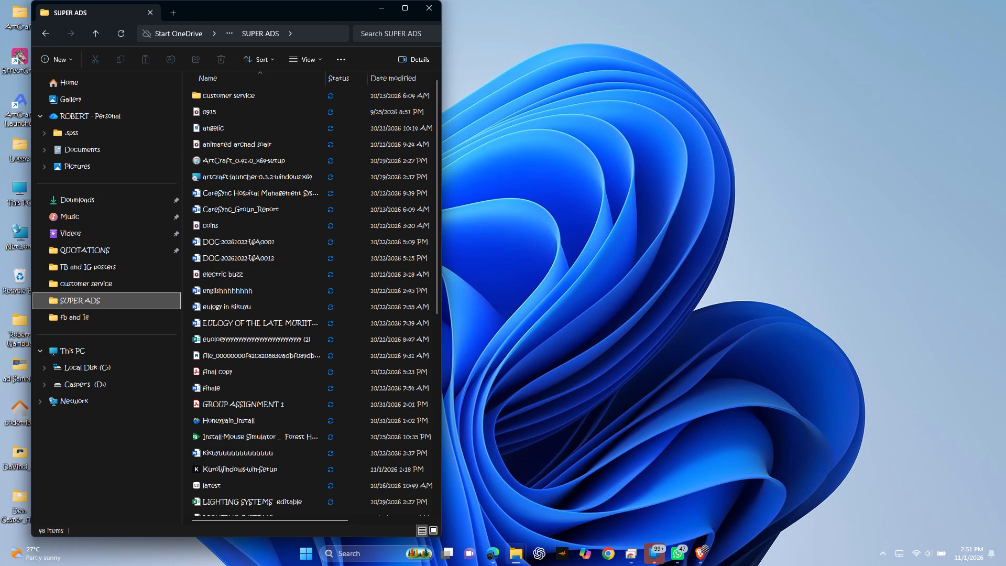
pyautogui.scroll(-12, 282, 481)
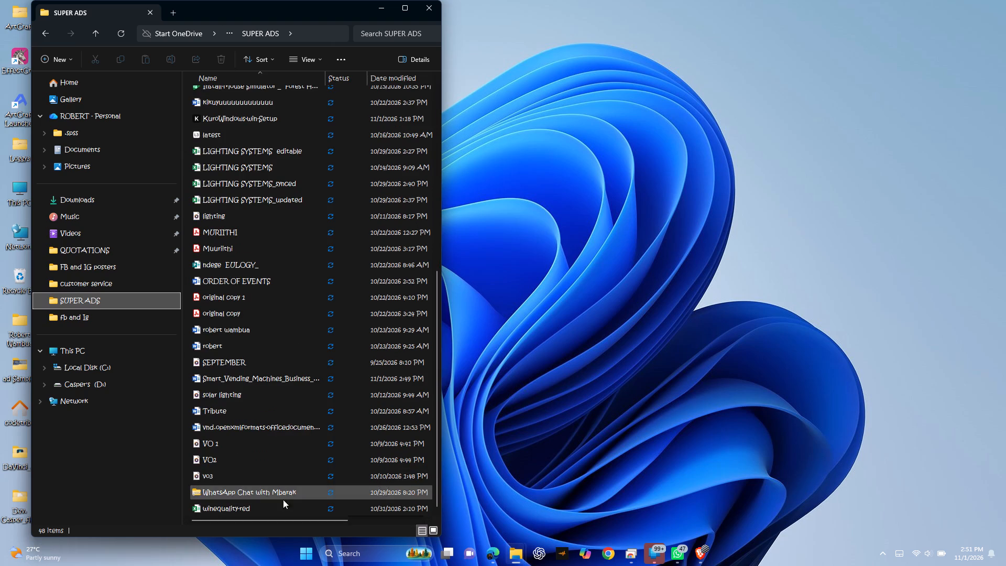
pyautogui.scroll(-15, 274, 483)
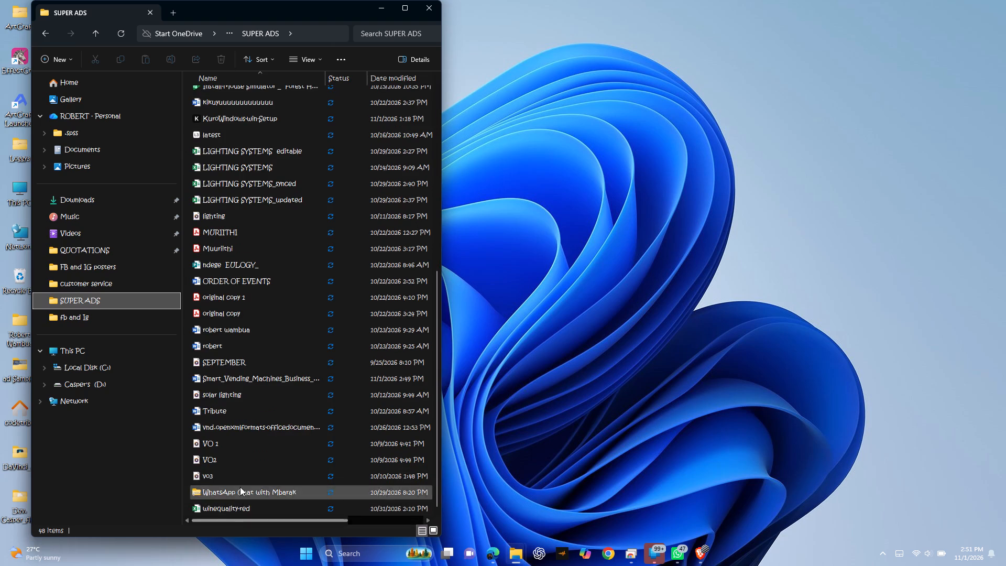
pyautogui.scroll(16, 231, 175)
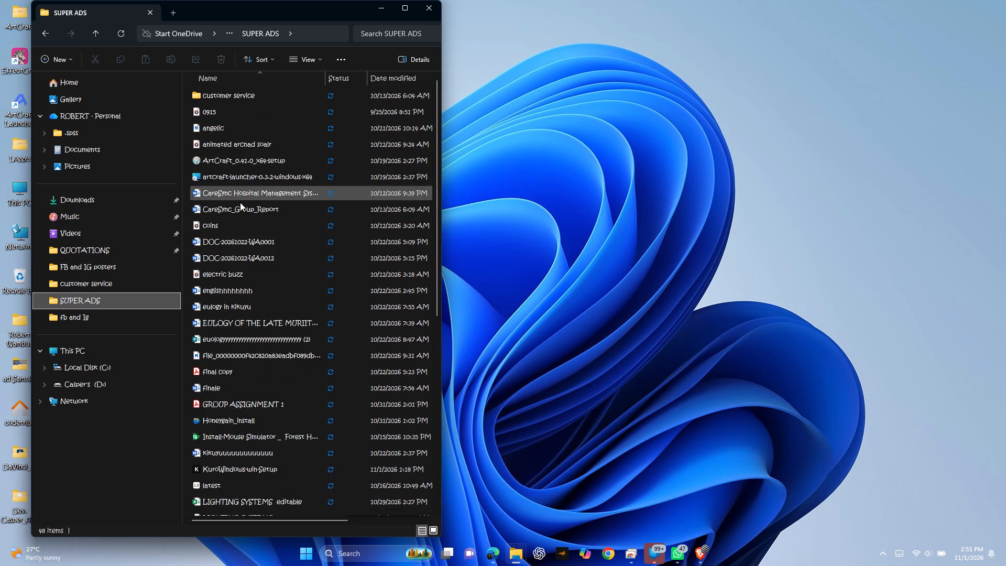
pyautogui.scroll(18, 240, 202)
pyautogui.click(246, 56)
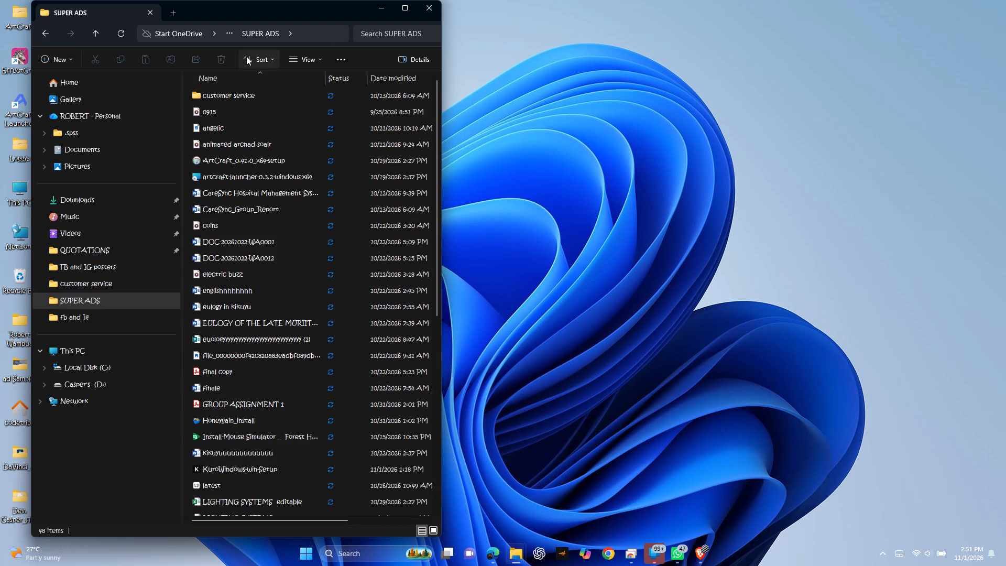
pyautogui.click(260, 118)
# Open the downloaded Smart_Vending_Machines_Business_Plan document in Word.
pyautogui.click(253, 91)
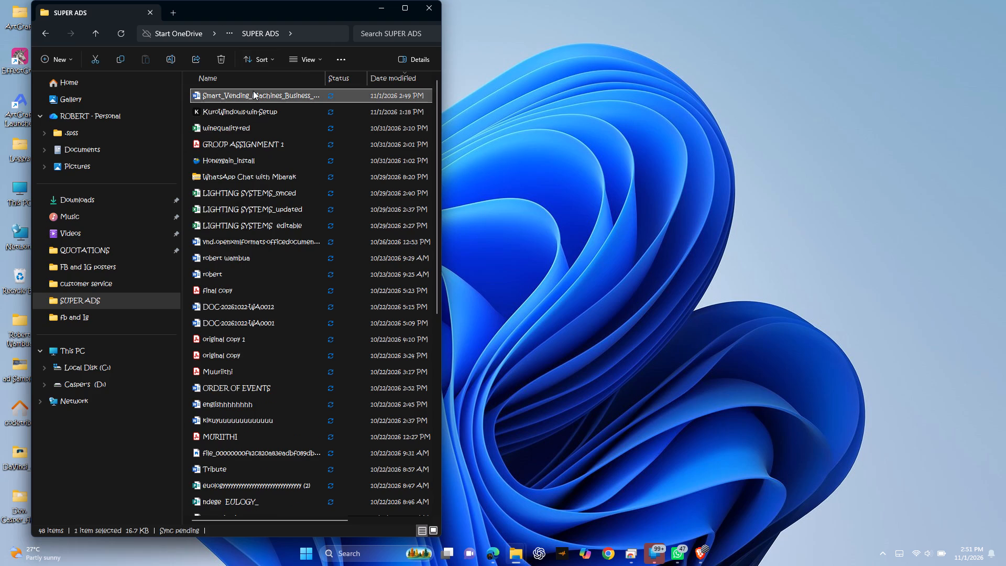
pyautogui.doubleClick(278, 96)
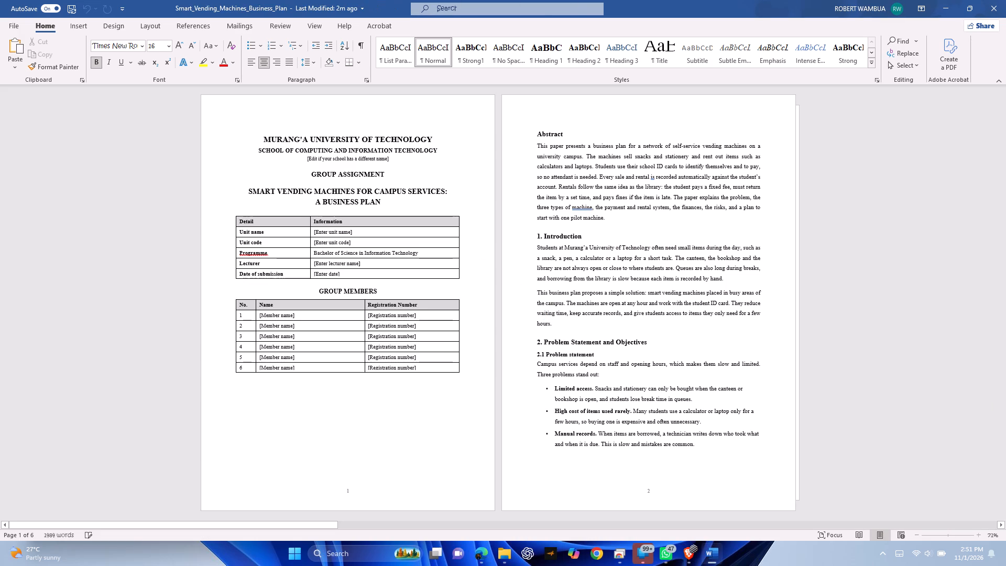
# Replace the name placeholder in row 1 of the Group Members table with the first member's name.
pyautogui.click(324, 317)
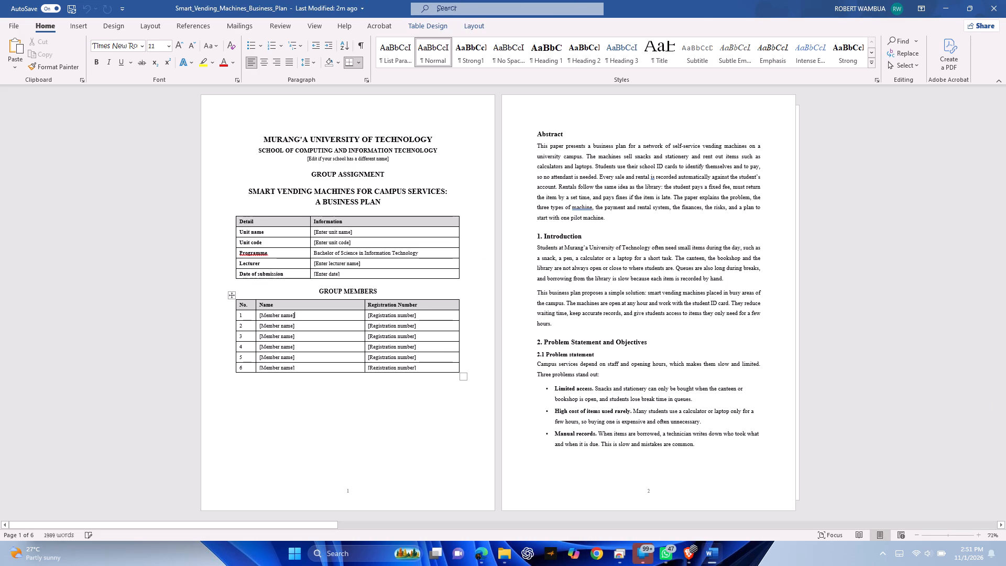
pyautogui.press('BackSpace')
pyautogui.press('BackSpace')
pyautogui.press('BackSpace')
pyautogui.press('BackSpace')
pyautogui.press('BackSpace')
pyautogui.press('BackSpace')
pyautogui.press('BackSpace')
pyautogui.press('BackSpace')
pyautogui.press('BackSpace')
pyautogui.press('BackSpace')
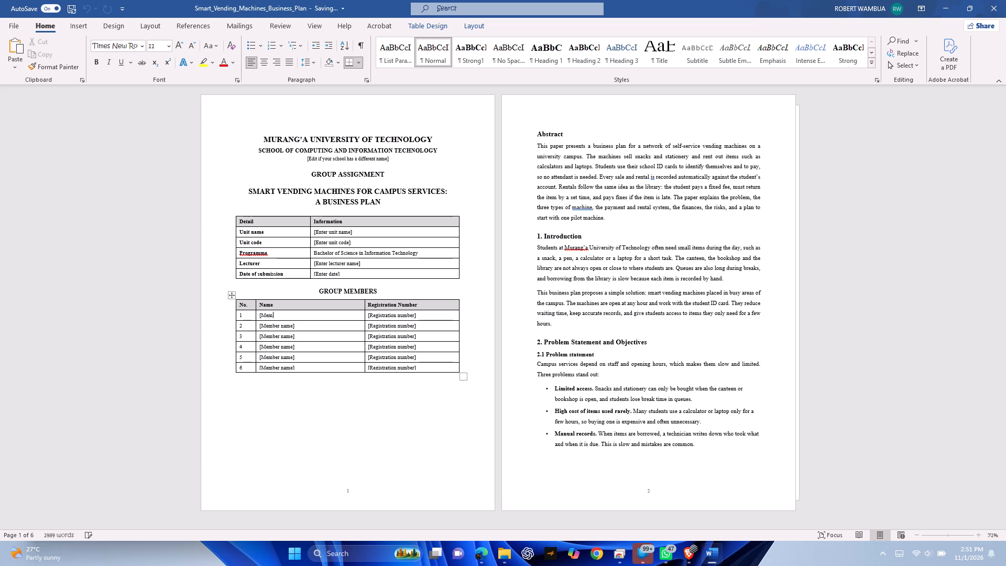
pyautogui.press('BackSpace')
pyautogui.press('BackSpace')
pyautogui.press('BackSpace')
pyautogui.press('Tab')
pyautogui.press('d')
pyautogui.press('Tab')
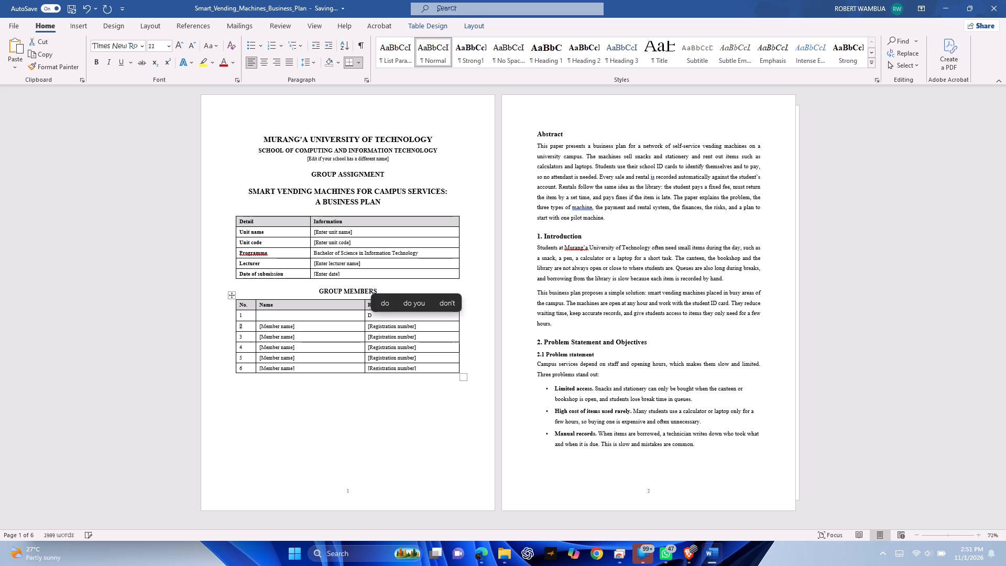
pyautogui.press('BackSpace')
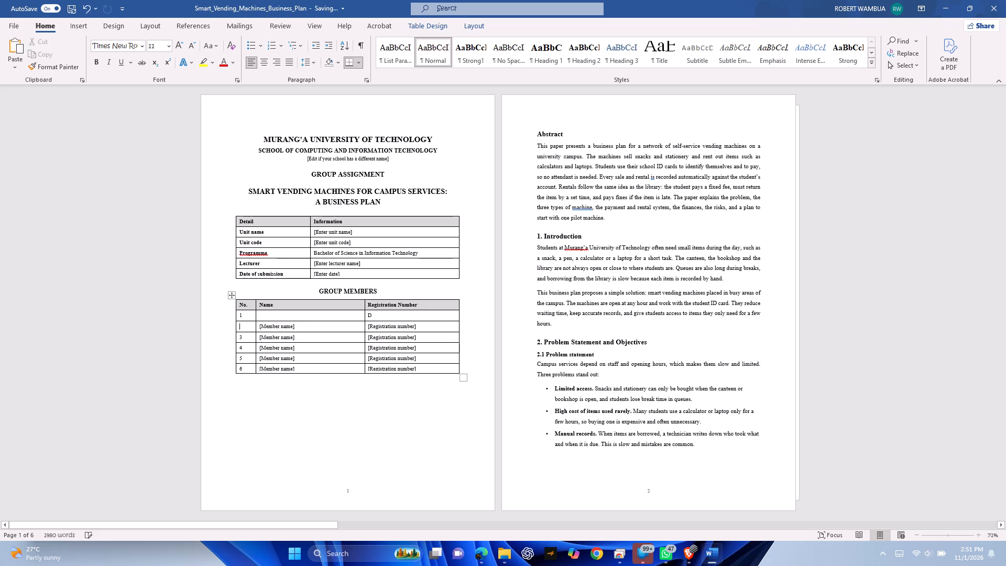
pyautogui.click(325, 319)
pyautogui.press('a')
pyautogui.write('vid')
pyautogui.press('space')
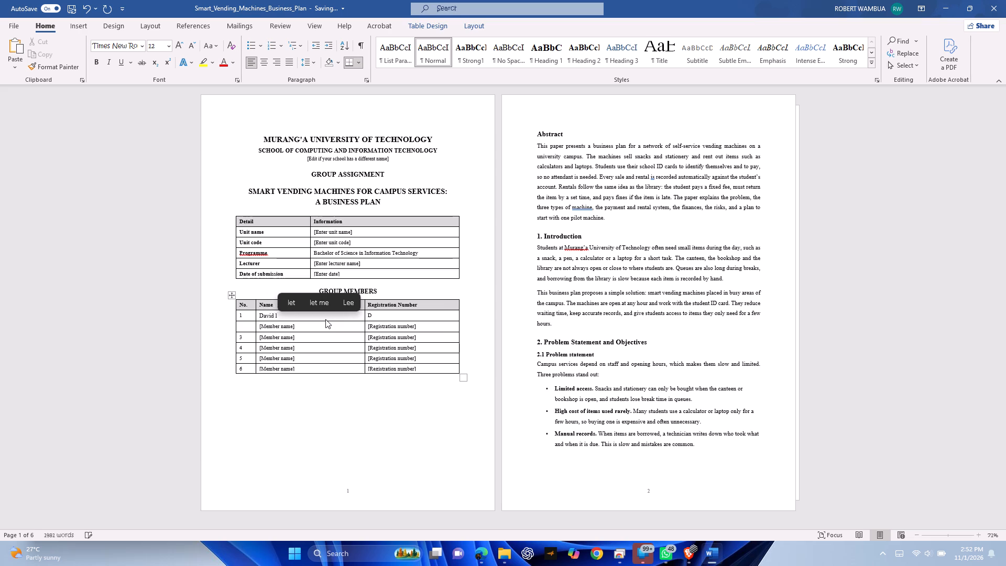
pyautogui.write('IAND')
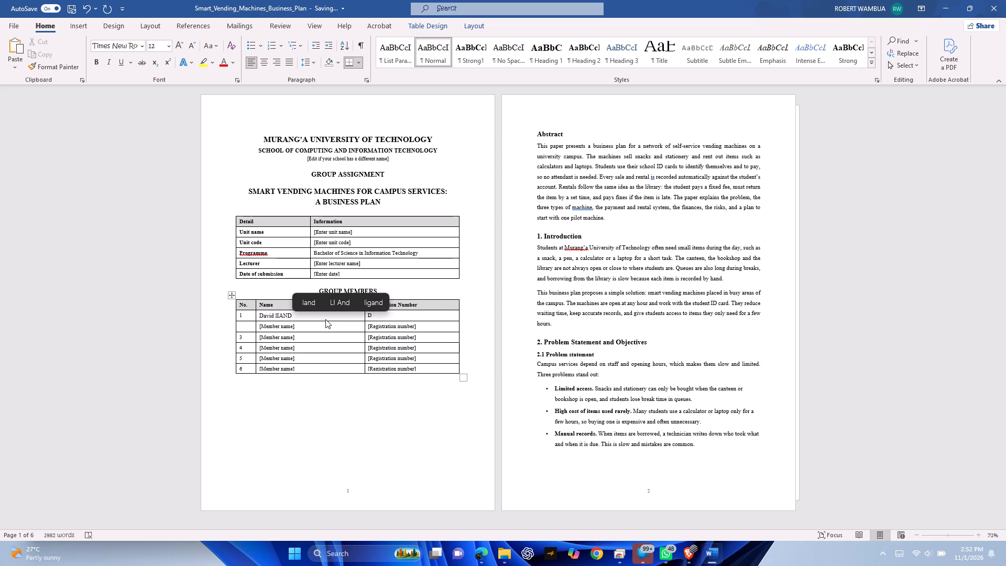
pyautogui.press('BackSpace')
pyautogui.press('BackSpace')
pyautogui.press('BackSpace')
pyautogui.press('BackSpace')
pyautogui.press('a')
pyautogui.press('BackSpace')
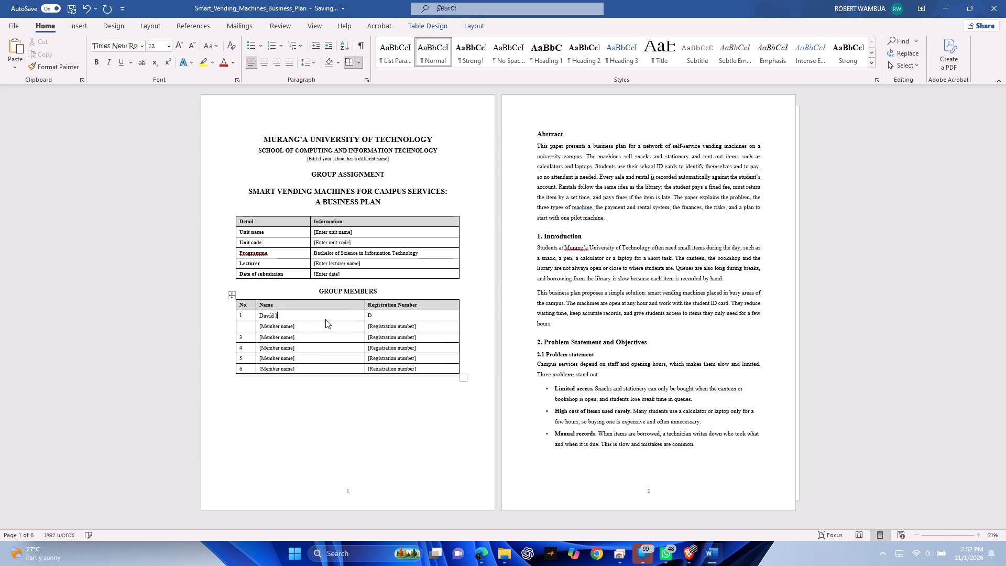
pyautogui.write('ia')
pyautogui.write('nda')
# Replace the name placeholder in the second row of the Group Members table with the second member's name.
pyautogui.click(308, 330)
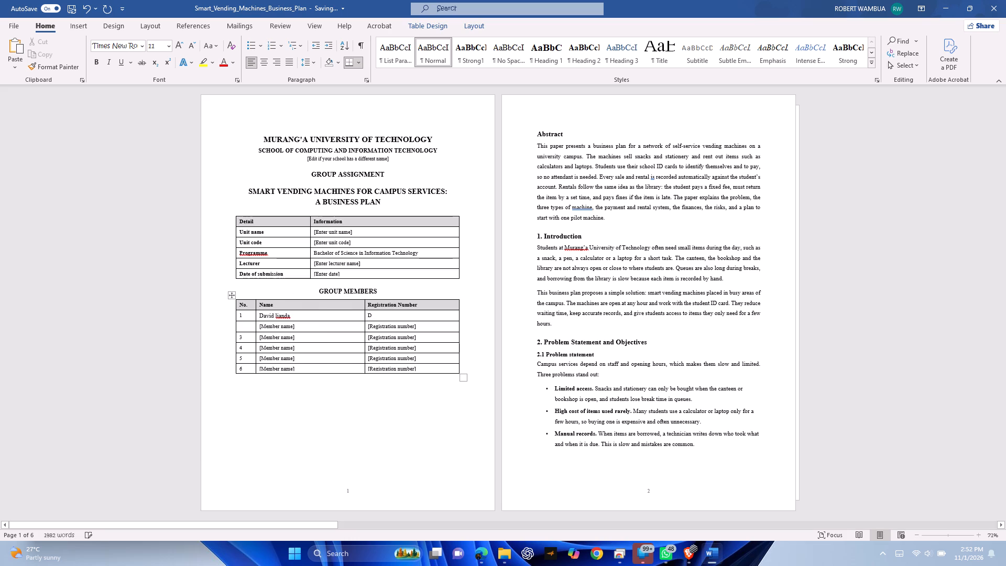
pyautogui.press('BackSpace')
pyautogui.press('BackSpace')
pyautogui.press('BackSpace')
pyautogui.press('BackSpace')
pyautogui.press('BackSpace')
pyautogui.press('BackSpace')
pyautogui.press('BackSpace')
pyautogui.press('BackSpace')
pyautogui.press('BackSpace')
pyautogui.press('BackSpace')
pyautogui.press('BackSpace')
pyautogui.press('BackSpace')
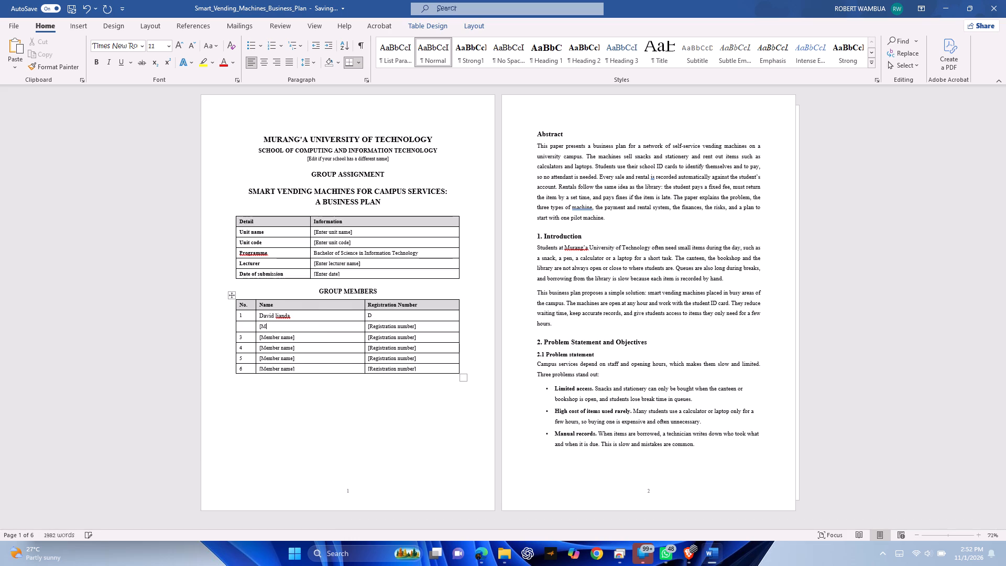
pyautogui.press('BackSpace')
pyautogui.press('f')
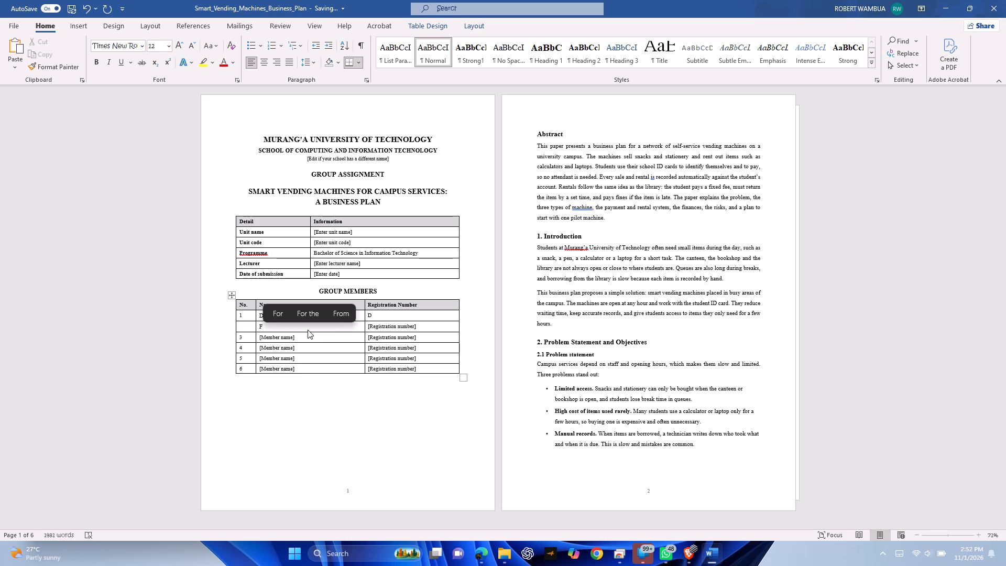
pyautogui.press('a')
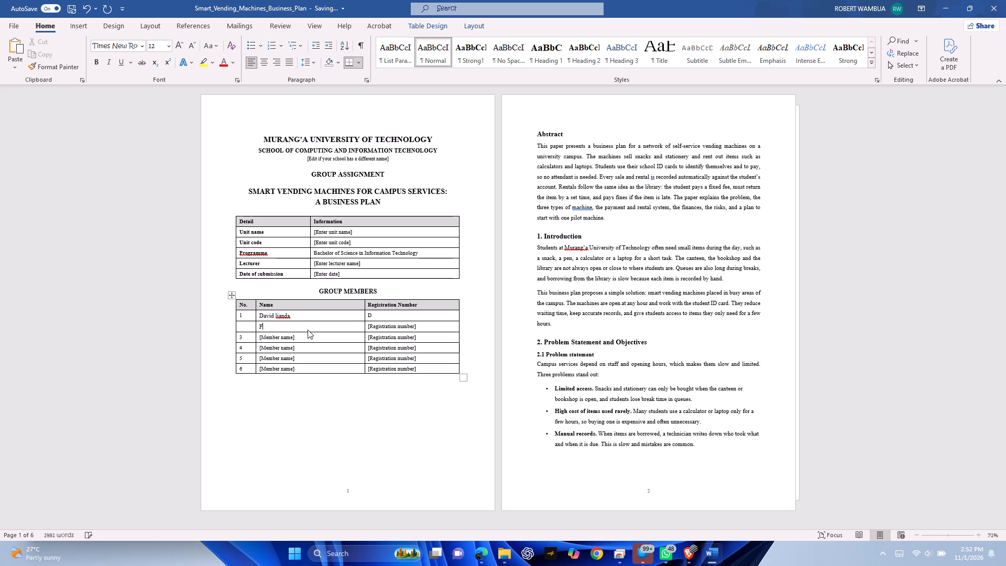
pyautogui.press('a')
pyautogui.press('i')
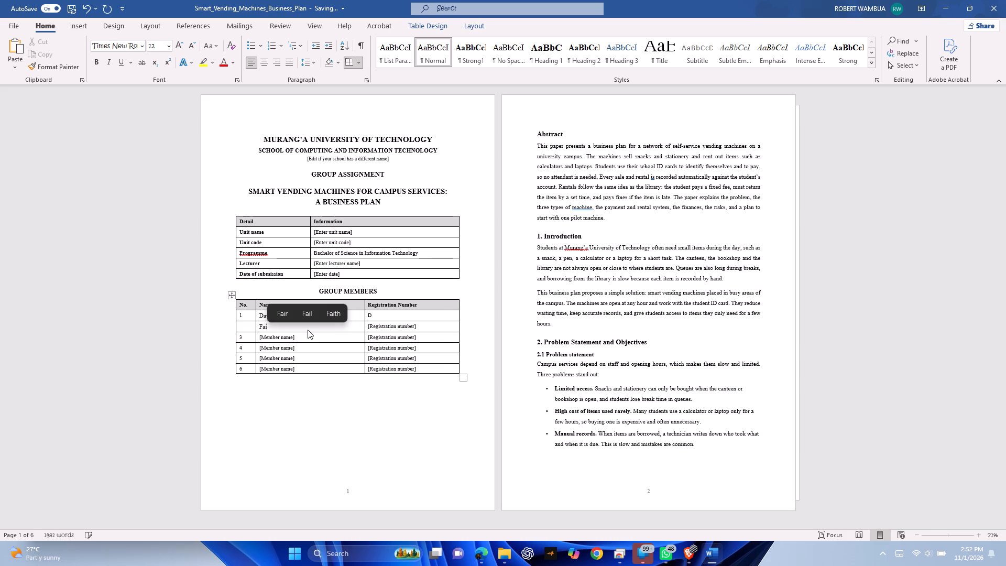
pyautogui.press('BackSpace')
pyautogui.press('BackSpace')
pyautogui.press('BackSpace')
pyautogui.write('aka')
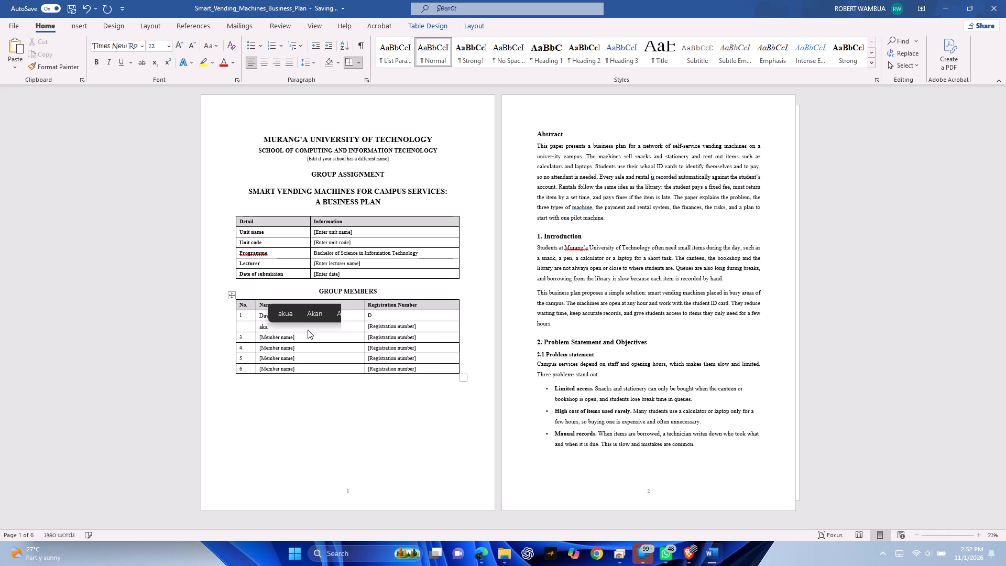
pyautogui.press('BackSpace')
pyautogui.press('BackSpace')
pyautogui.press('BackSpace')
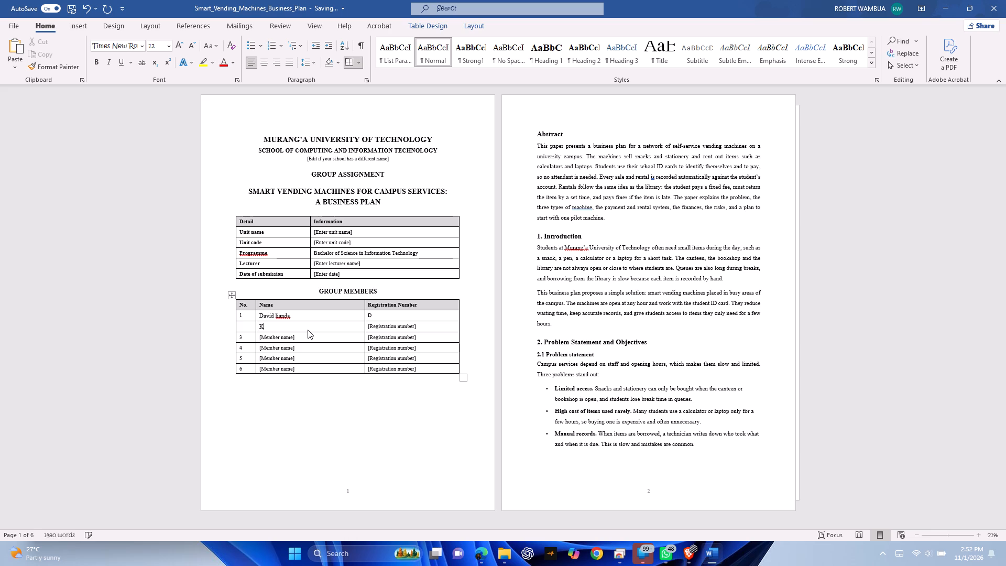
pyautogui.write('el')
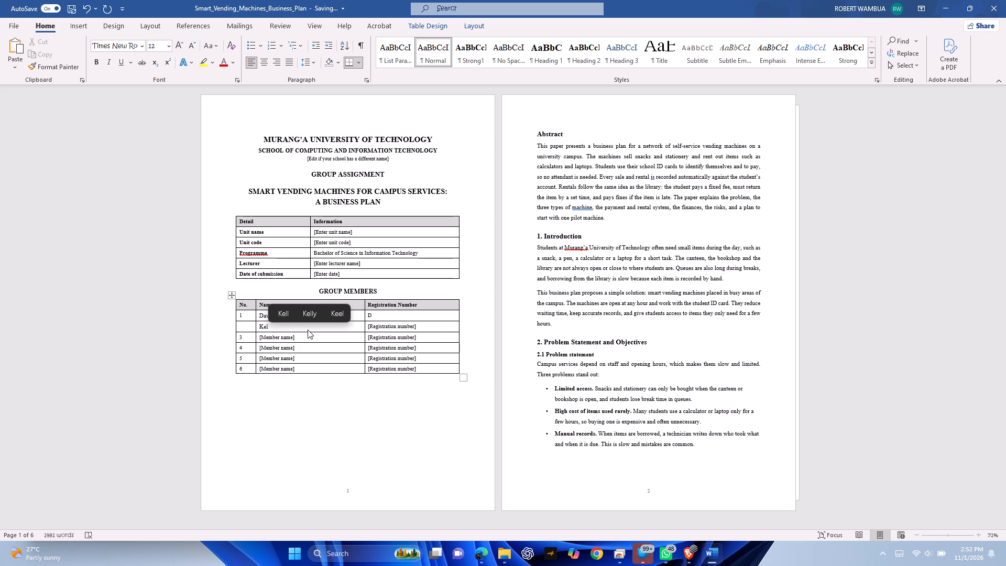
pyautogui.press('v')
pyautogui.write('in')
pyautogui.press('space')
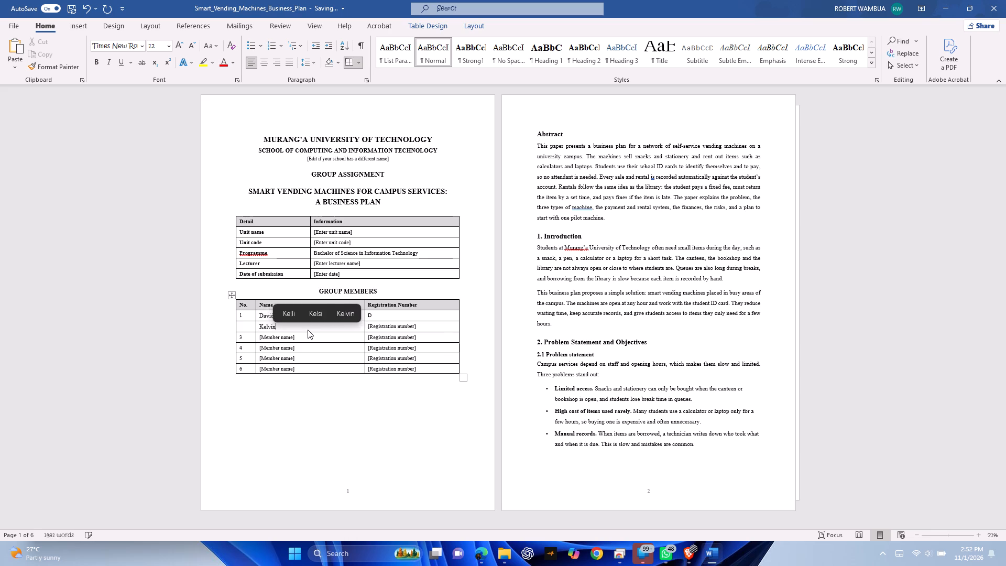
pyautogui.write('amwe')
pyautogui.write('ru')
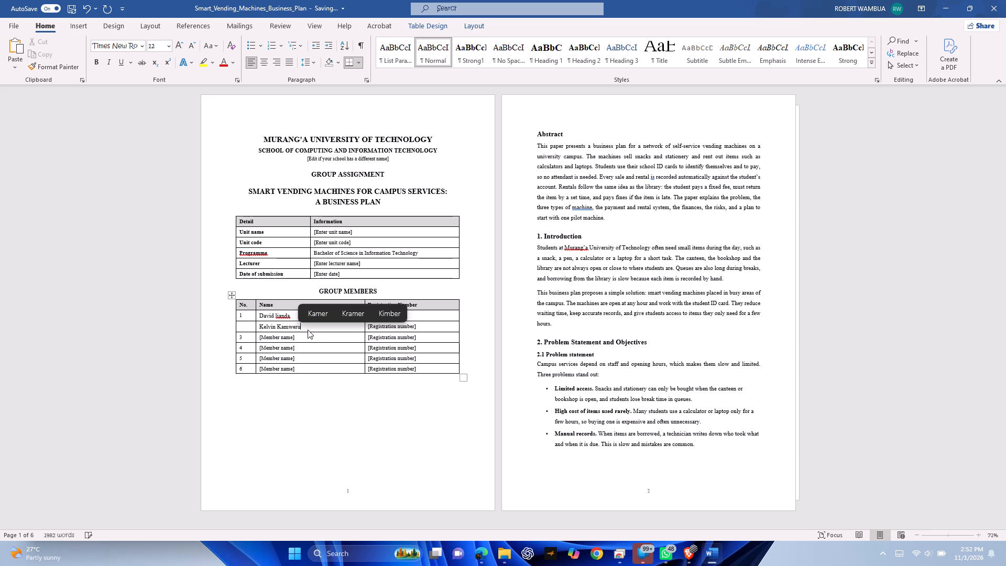
# Replace the name placeholder in row 3 of the Group Members table with the third member's name.
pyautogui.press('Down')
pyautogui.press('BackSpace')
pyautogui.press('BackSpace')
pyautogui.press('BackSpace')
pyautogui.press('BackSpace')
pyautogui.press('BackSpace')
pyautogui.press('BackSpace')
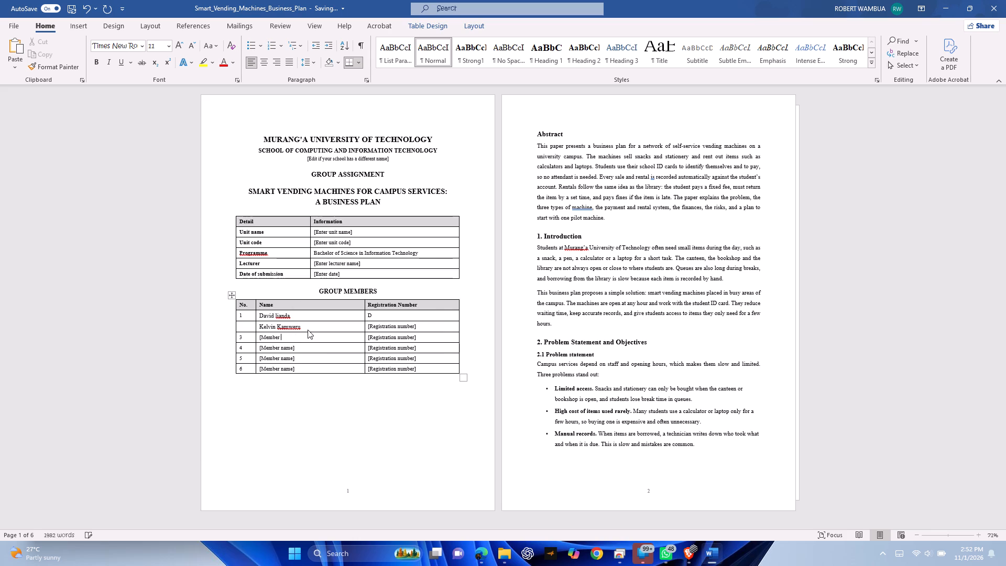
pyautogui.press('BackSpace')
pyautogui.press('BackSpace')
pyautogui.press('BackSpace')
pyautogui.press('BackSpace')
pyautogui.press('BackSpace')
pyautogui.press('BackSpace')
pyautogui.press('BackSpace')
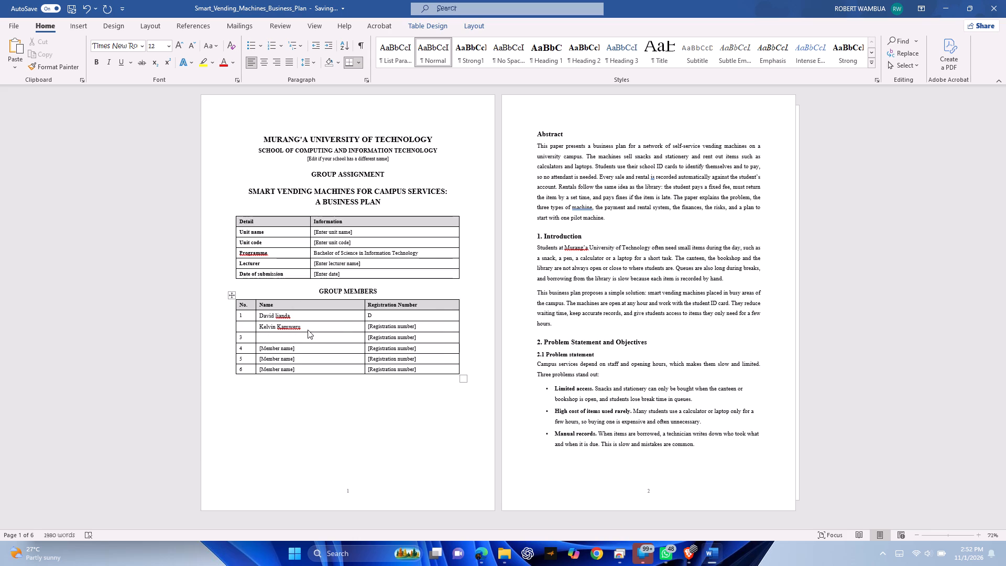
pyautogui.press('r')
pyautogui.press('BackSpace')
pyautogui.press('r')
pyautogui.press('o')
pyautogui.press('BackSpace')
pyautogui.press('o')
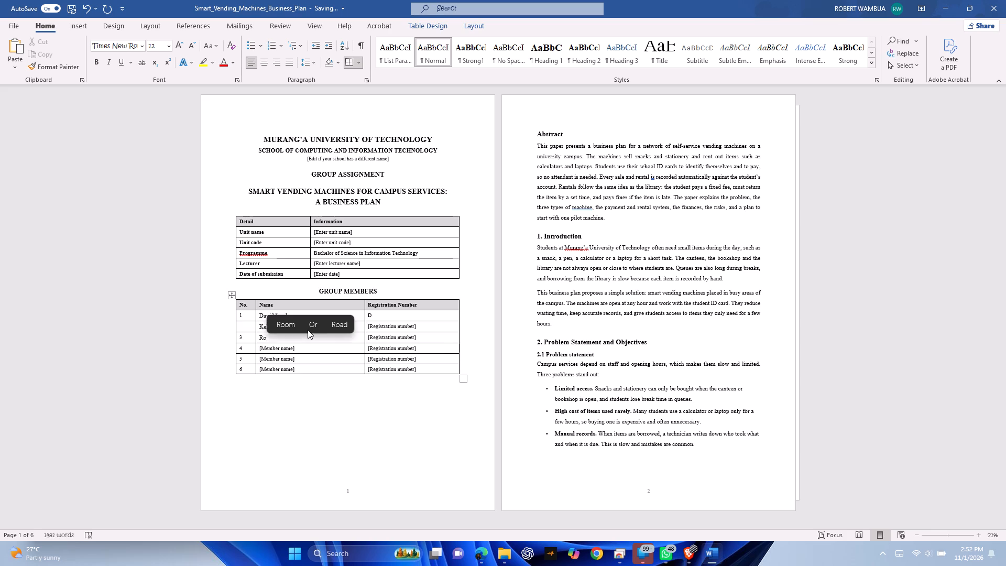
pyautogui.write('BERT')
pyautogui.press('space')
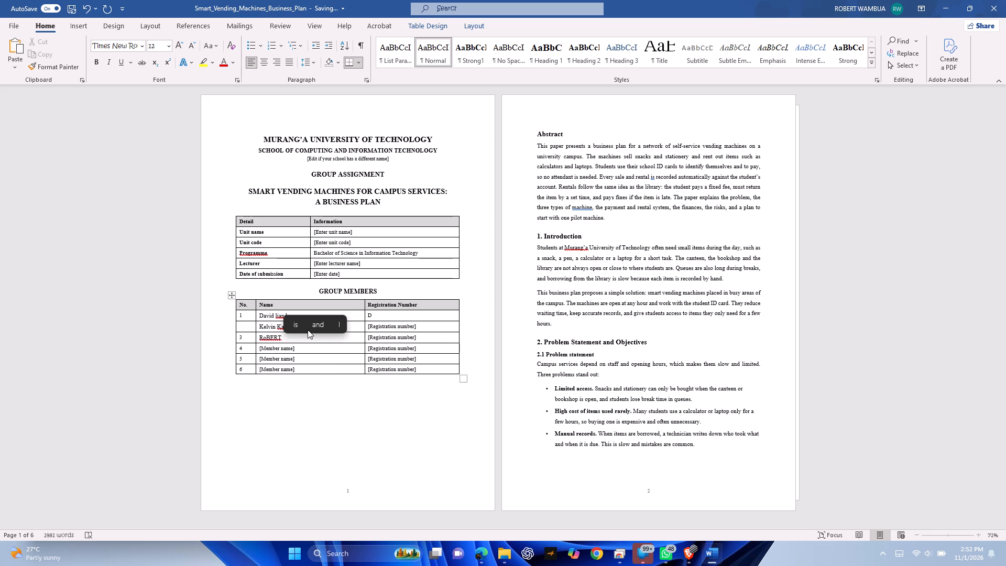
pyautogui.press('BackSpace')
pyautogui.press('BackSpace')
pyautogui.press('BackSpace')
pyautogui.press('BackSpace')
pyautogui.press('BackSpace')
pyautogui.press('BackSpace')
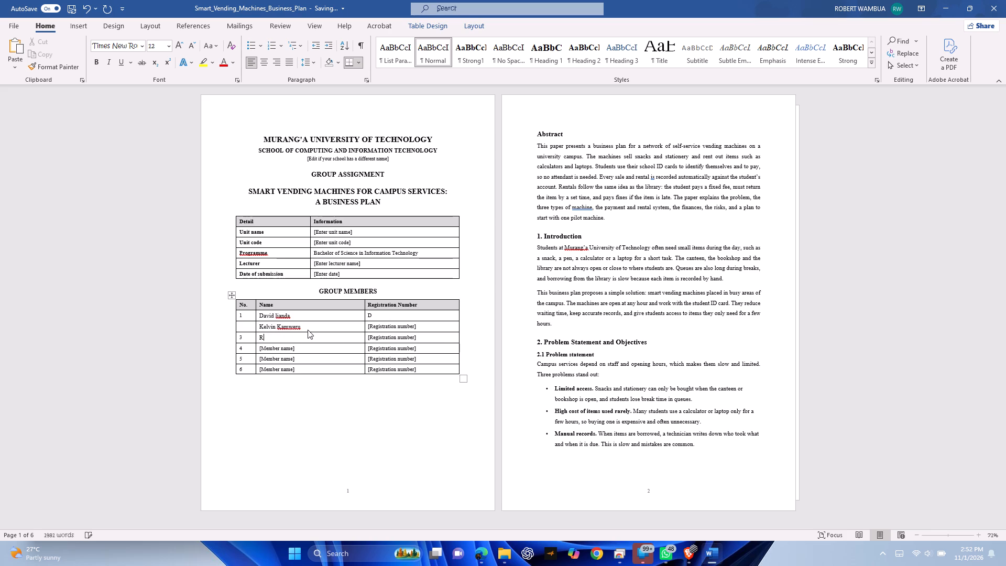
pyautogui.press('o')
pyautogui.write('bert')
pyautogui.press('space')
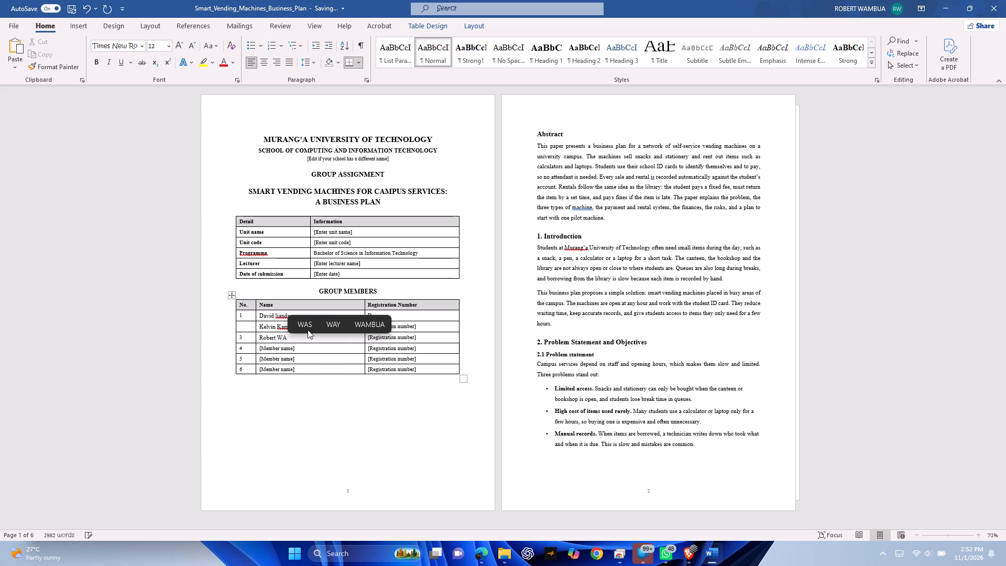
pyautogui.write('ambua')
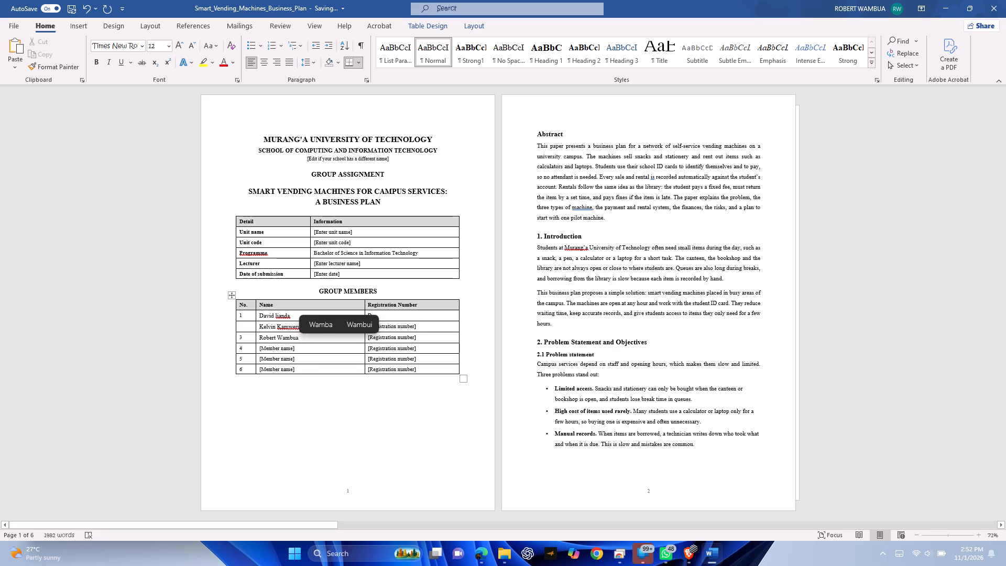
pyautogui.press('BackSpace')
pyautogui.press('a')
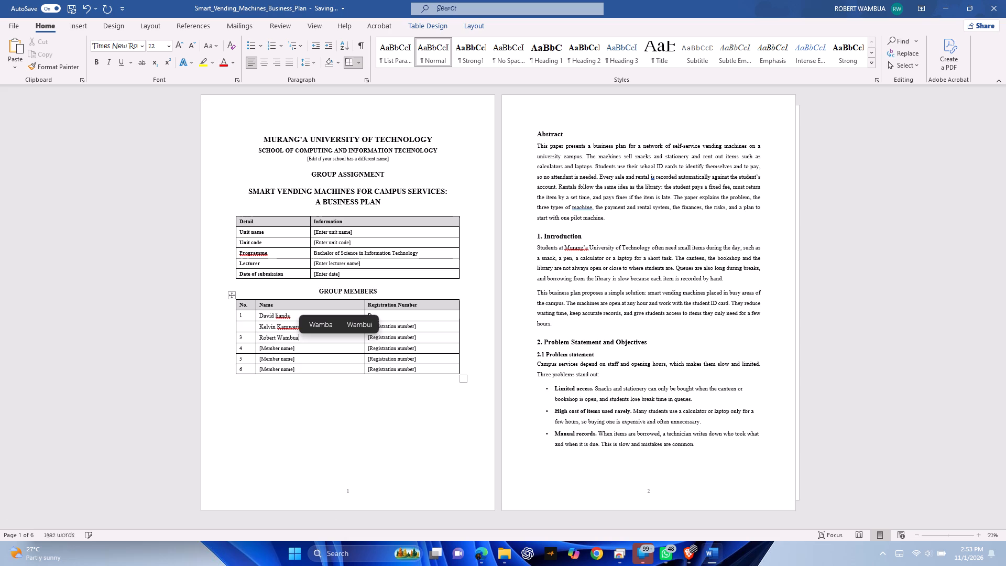
# Replace the name placeholder in row 4 of the Group Members table with the fourth member's name, and clear that row's registration number placeholder.
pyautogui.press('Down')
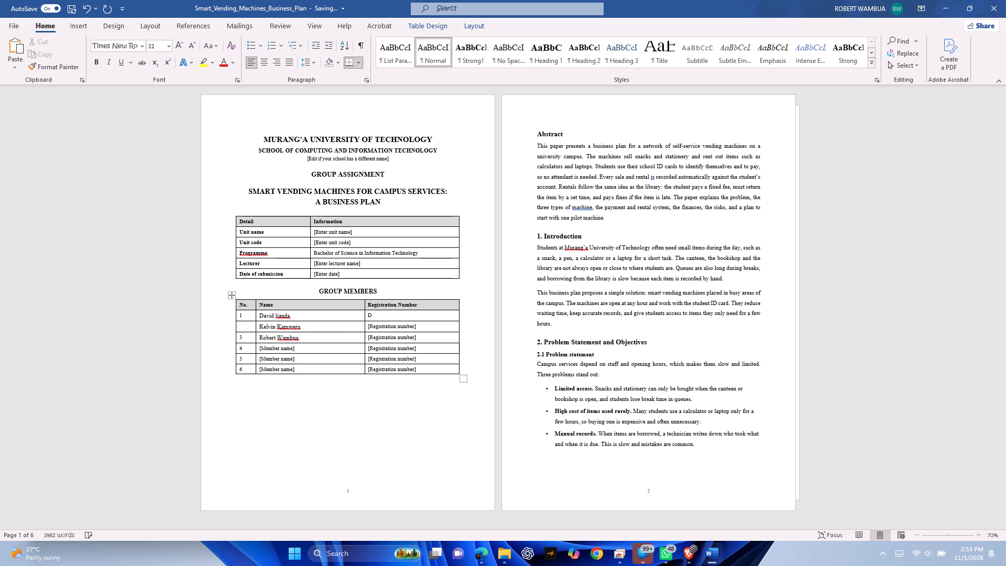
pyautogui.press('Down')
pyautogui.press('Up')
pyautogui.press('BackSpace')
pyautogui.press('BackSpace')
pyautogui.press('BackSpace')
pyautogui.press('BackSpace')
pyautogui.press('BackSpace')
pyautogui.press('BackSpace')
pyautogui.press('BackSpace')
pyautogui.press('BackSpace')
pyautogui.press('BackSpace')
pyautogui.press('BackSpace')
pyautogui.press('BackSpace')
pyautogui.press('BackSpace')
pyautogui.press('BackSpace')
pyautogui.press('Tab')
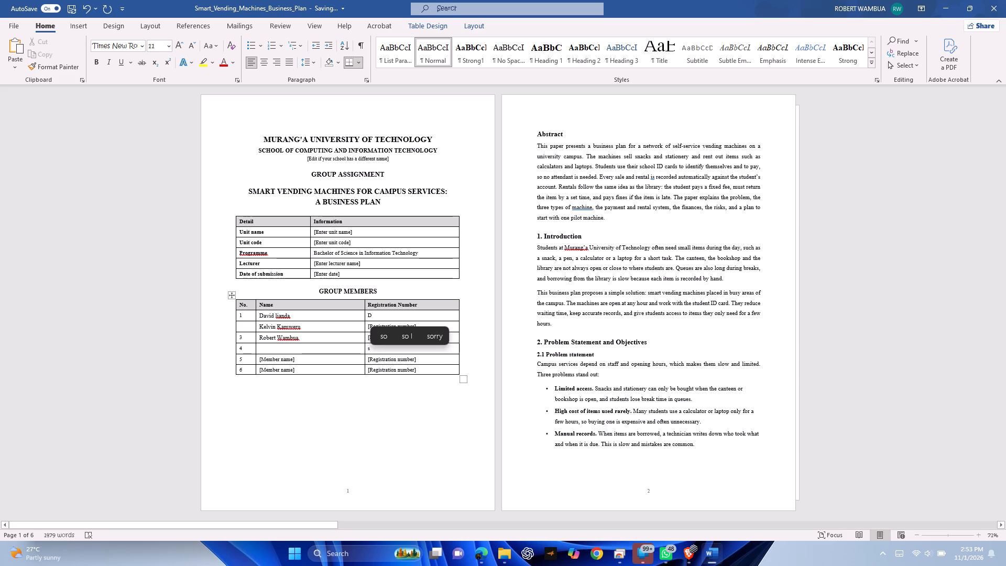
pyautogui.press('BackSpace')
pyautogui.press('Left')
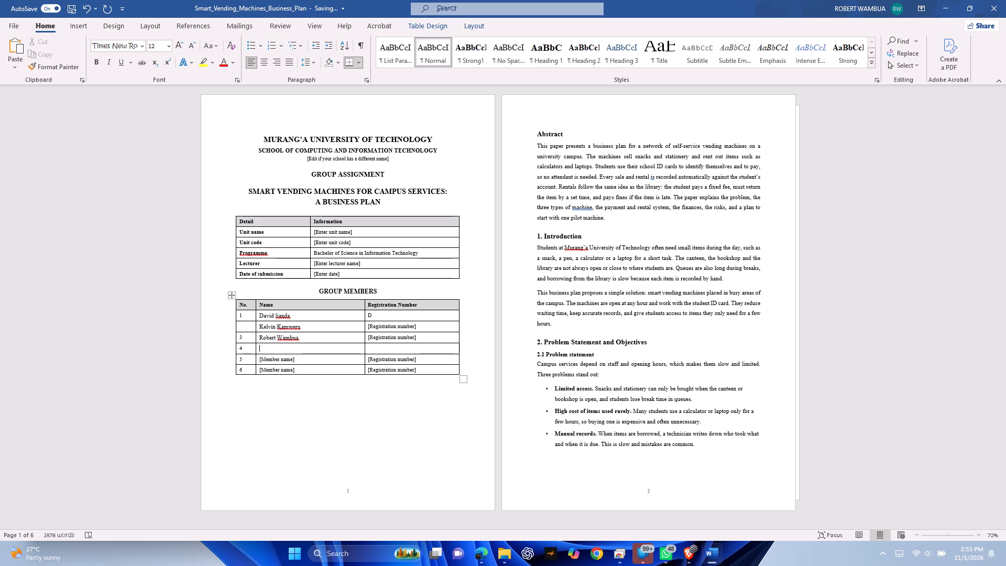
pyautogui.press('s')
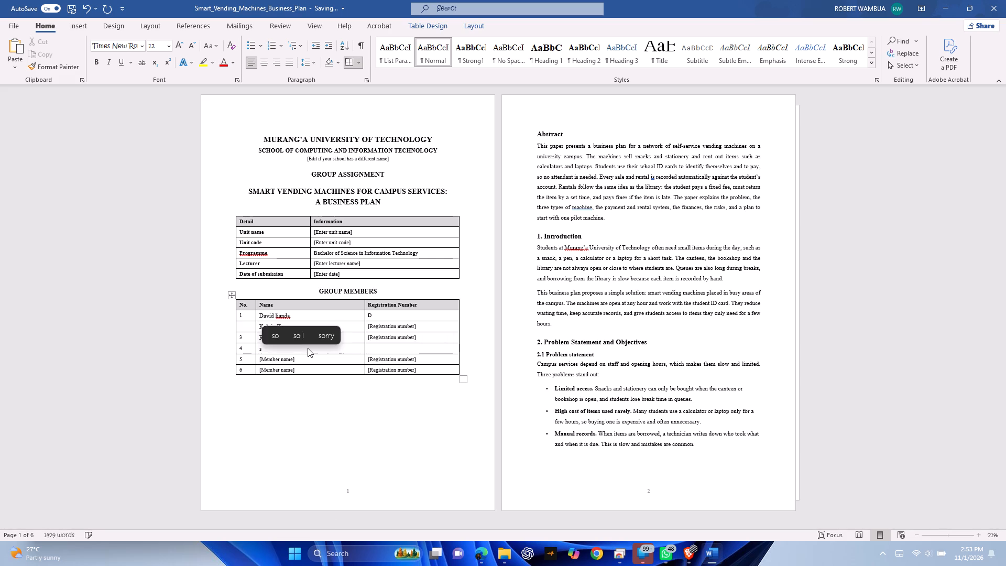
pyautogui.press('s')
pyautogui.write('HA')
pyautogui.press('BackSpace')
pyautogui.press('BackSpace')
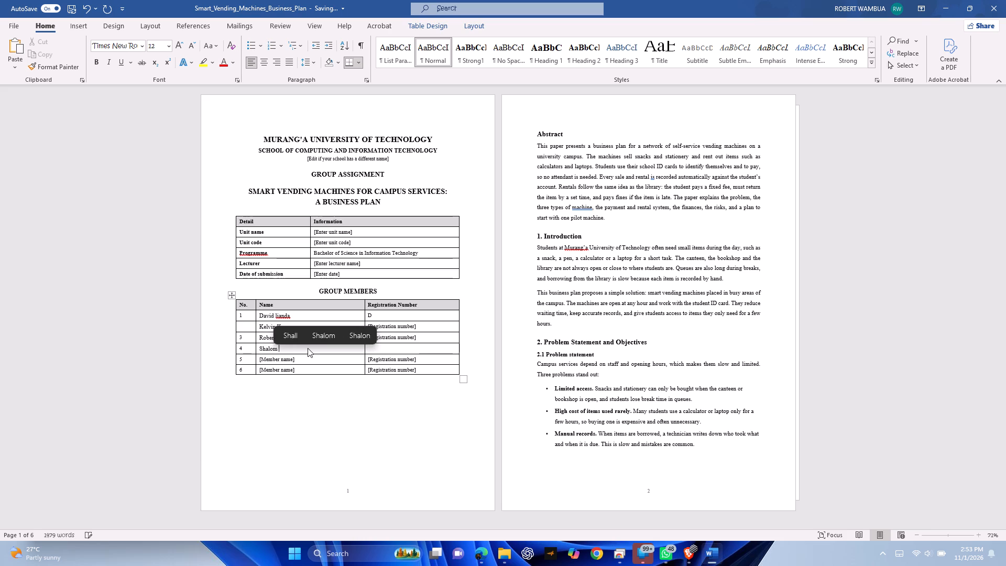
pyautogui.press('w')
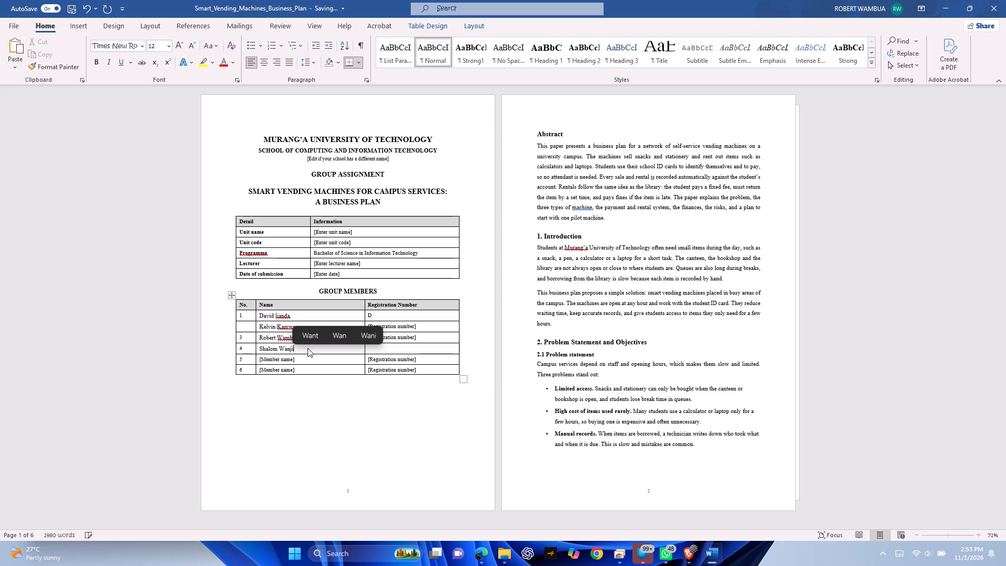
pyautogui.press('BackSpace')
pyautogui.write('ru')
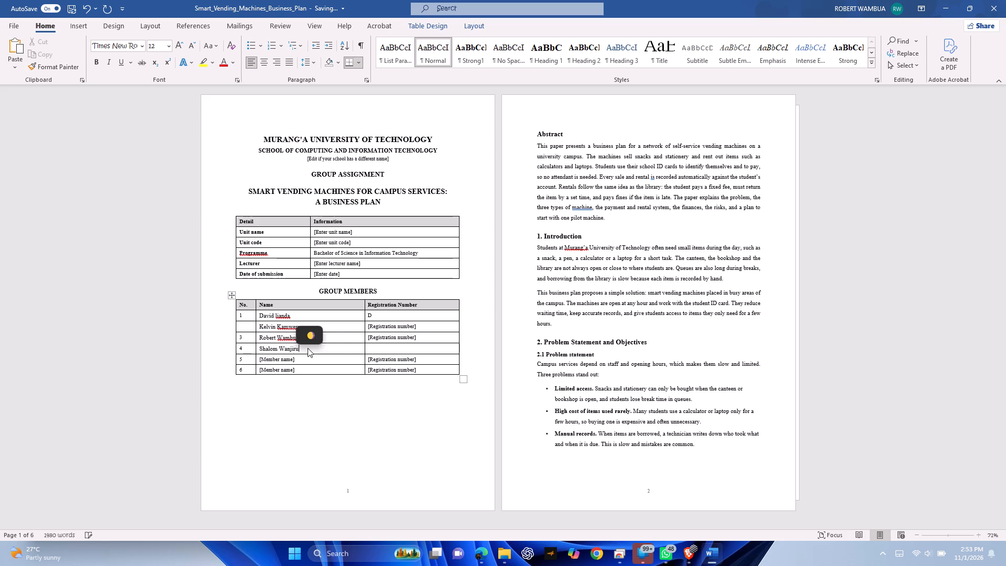
# Replace the name placeholder in row 5 of the Group Members table with the fifth member's name, and clear that row's registration number placeholder.
pyautogui.click(294, 362)
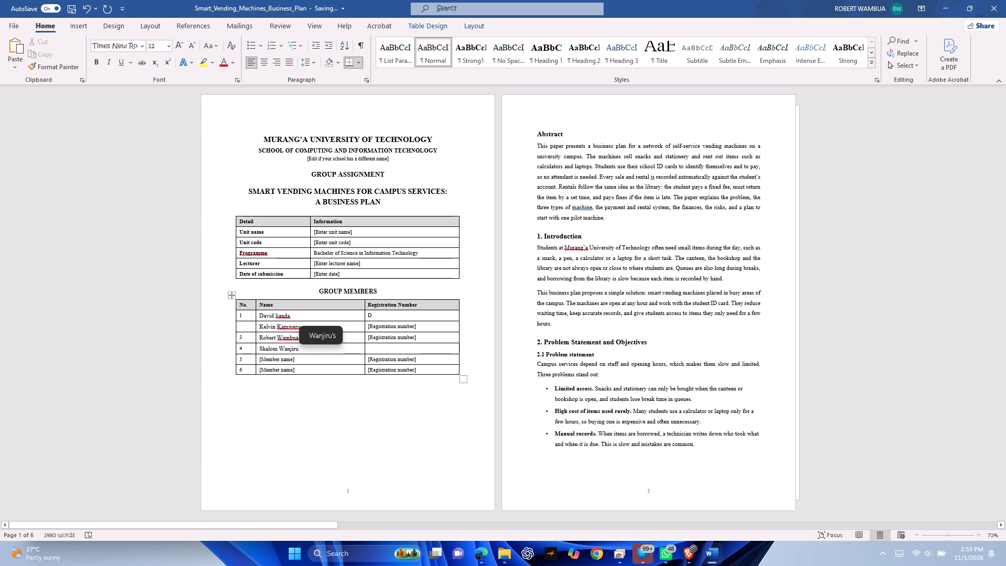
pyautogui.press('BackSpace')
pyautogui.press('BackSpace')
pyautogui.press('BackSpace')
pyautogui.press('BackSpace')
pyautogui.press('BackSpace')
pyautogui.press('BackSpace')
pyautogui.press('BackSpace')
pyautogui.press('BackSpace')
pyautogui.press('BackSpace')
pyautogui.press('BackSpace')
pyautogui.press('BackSpace')
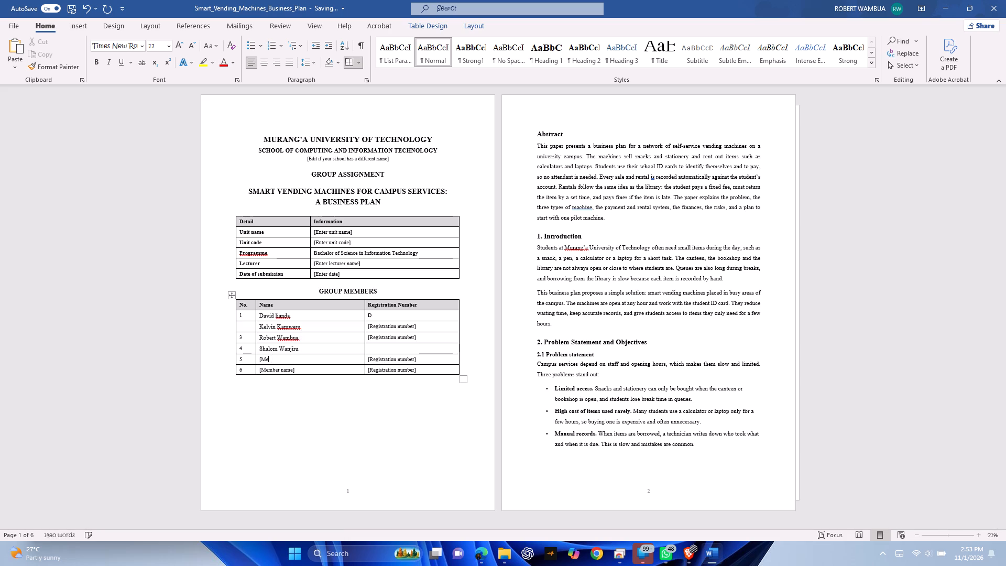
pyautogui.press('BackSpace')
pyautogui.press('BackSpace')
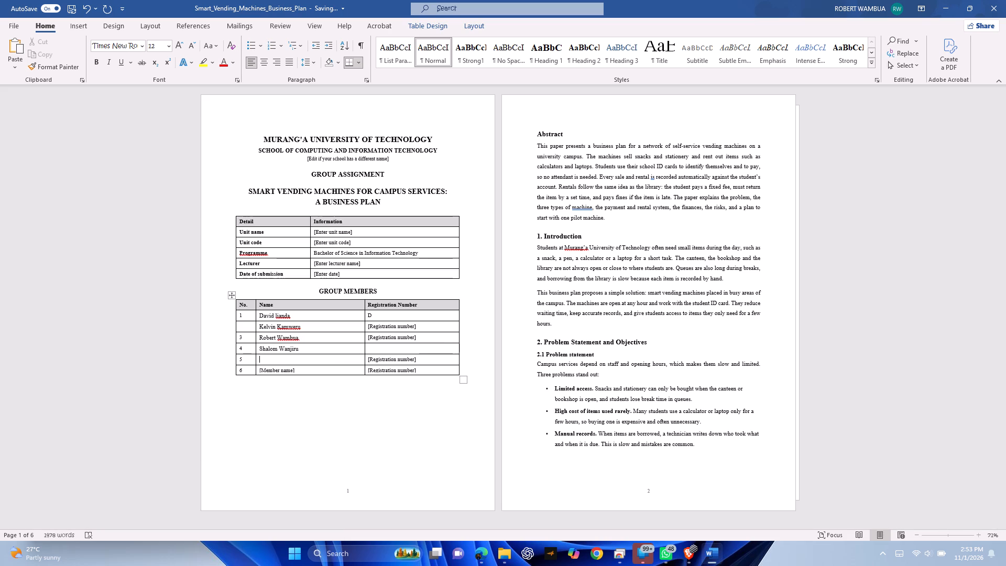
pyautogui.press('Tab')
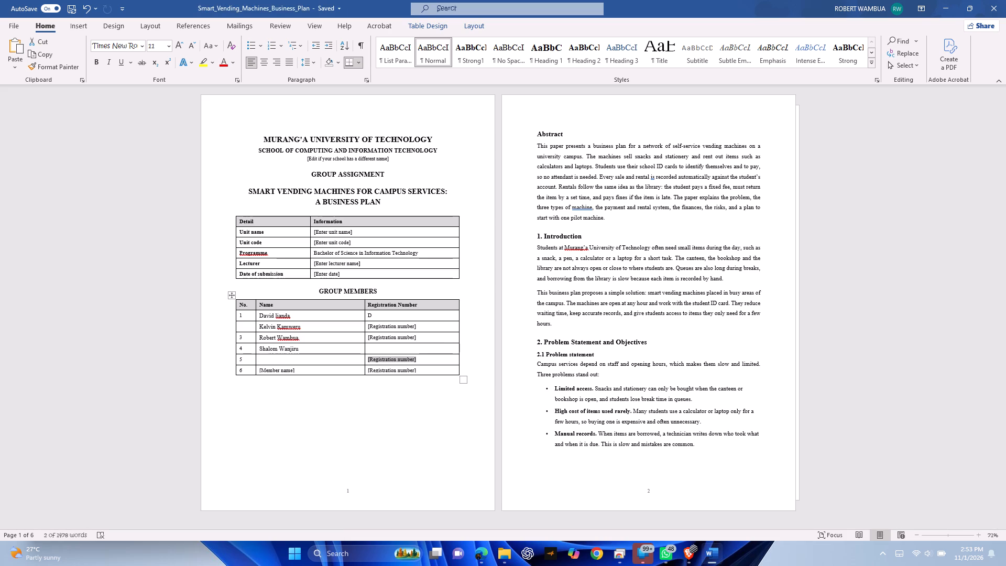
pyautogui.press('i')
pyautogui.press('Tab')
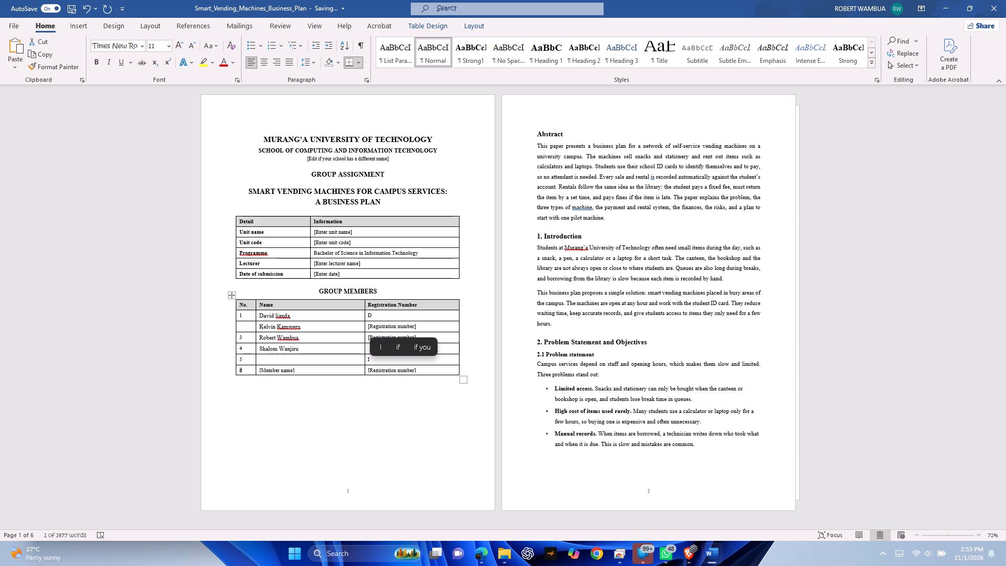
pyautogui.press('BackSpace')
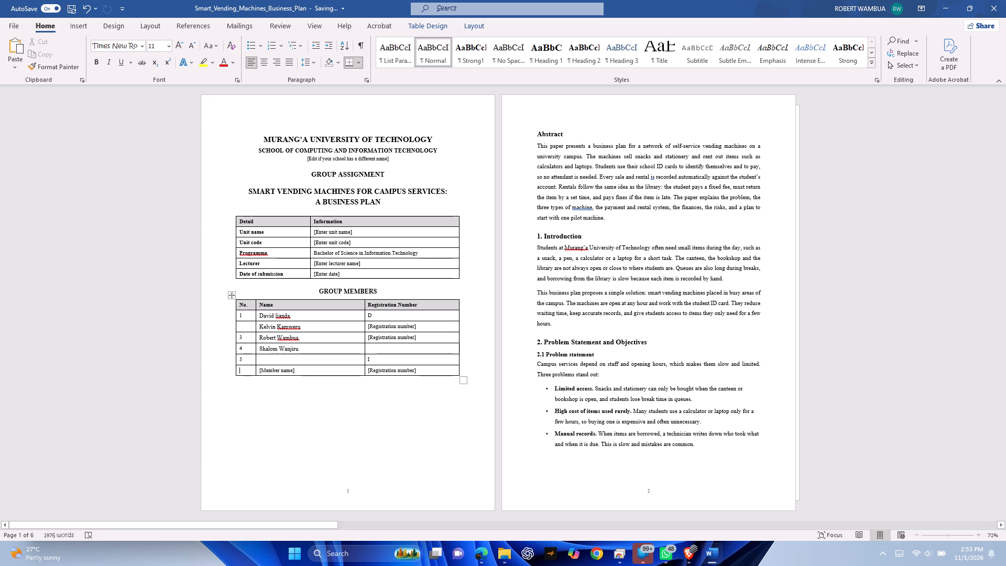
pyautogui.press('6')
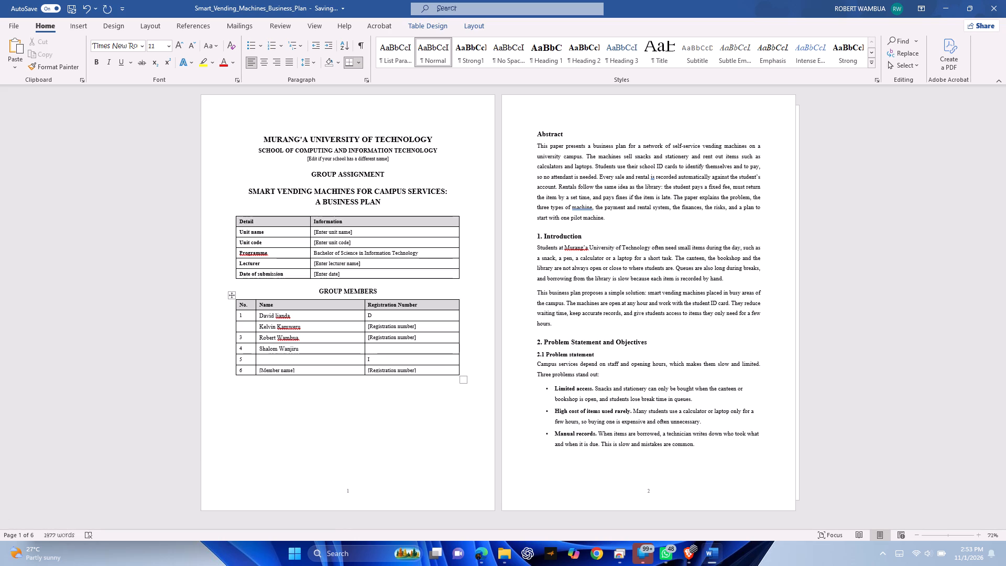
pyautogui.click(284, 363)
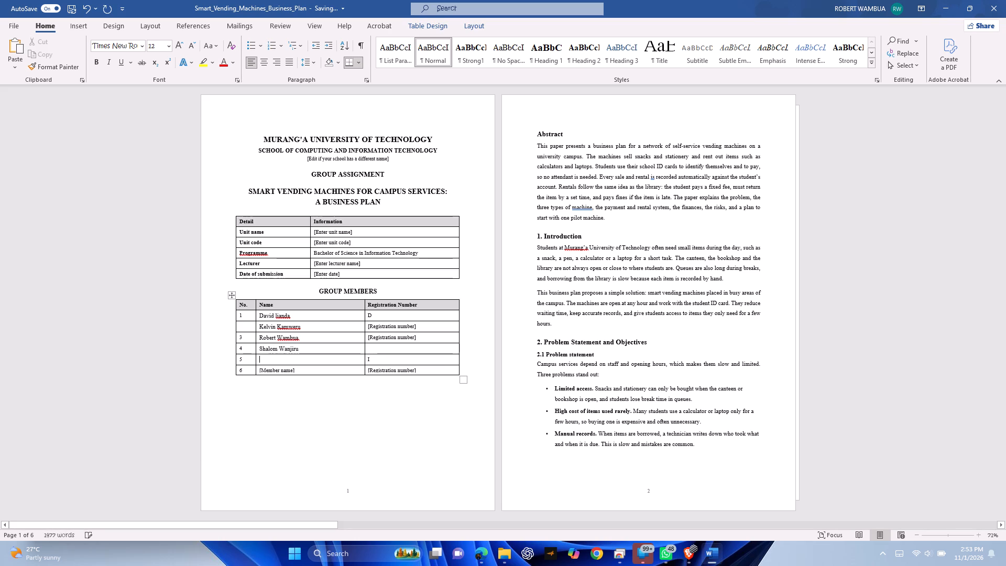
pyautogui.press('Tab')
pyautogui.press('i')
pyautogui.press('BackSpace')
pyautogui.press('Left')
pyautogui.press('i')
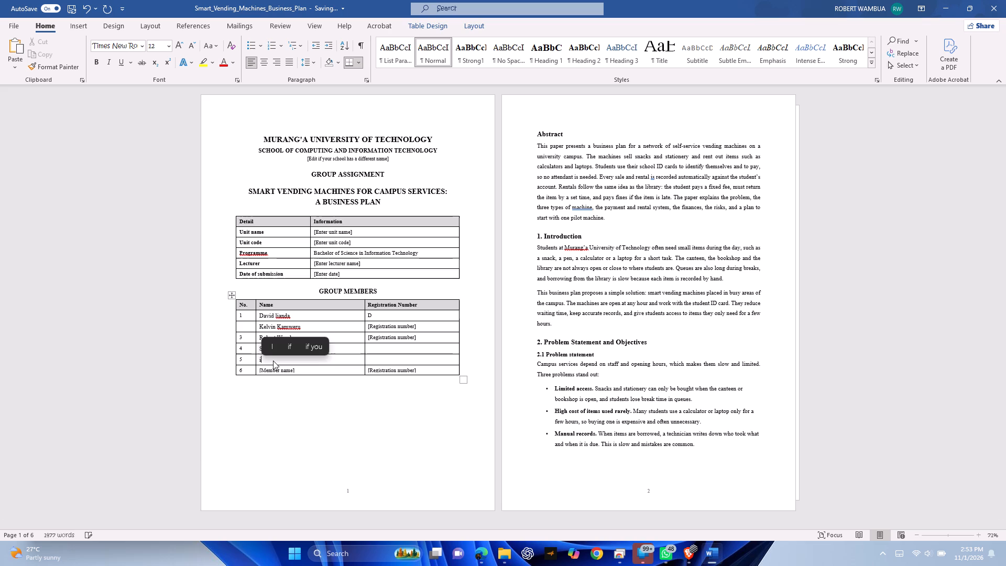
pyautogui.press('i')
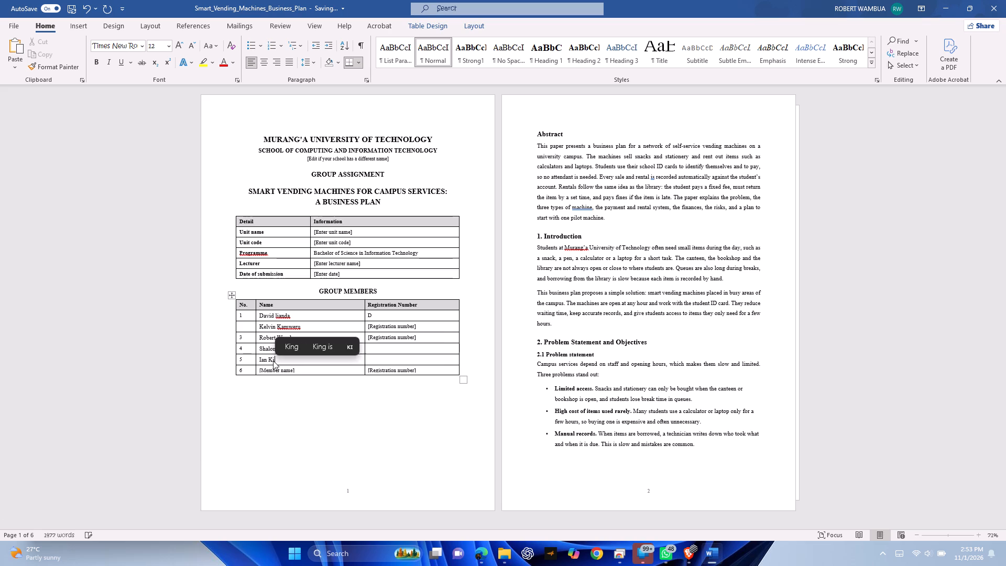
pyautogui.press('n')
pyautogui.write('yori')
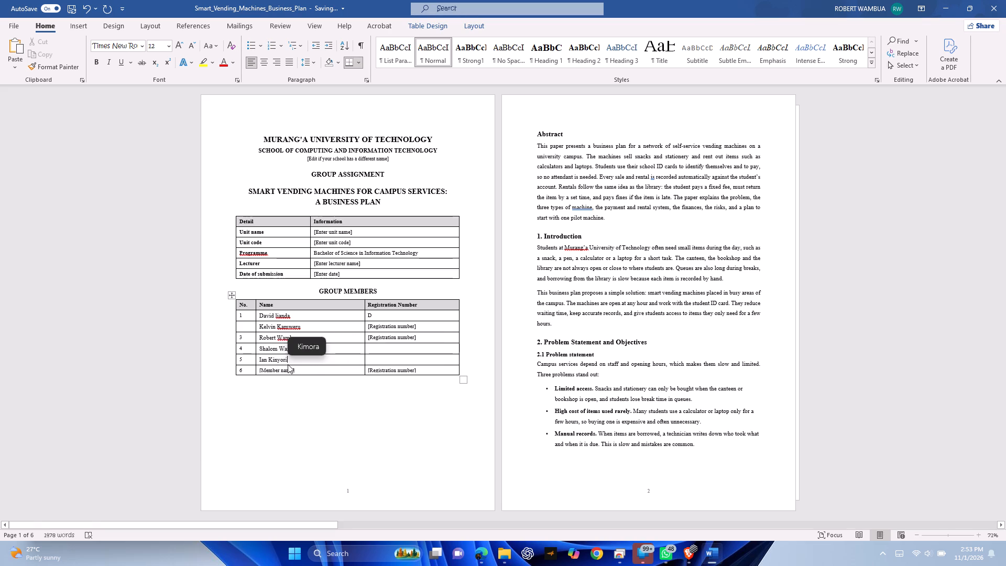
# Replace the name placeholder in row 6 of the Group Members table with the sixth member's name.
pyautogui.click(299, 370)
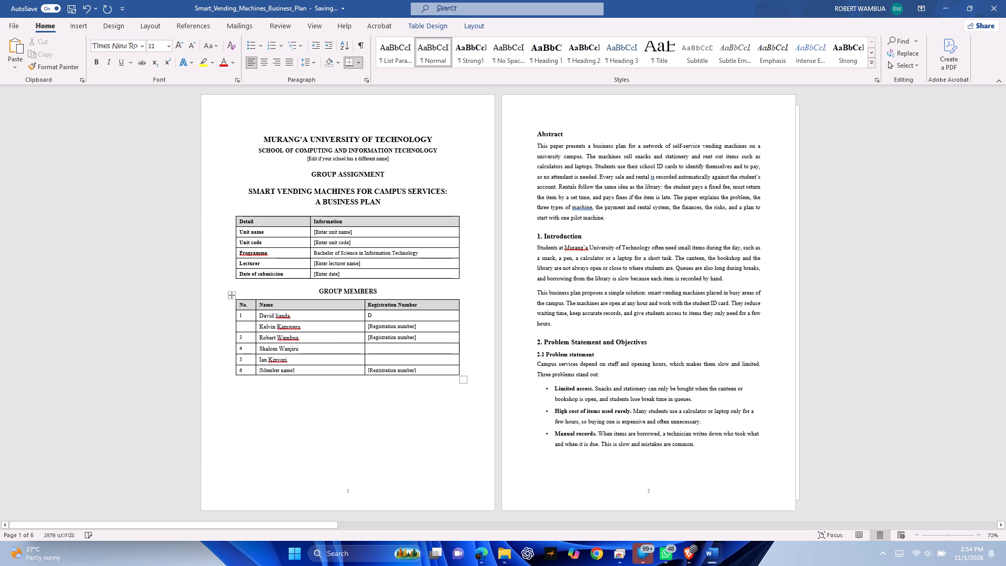
pyautogui.press('BackSpace')
pyautogui.press('BackSpace')
pyautogui.press('BackSpace')
pyautogui.press('BackSpace')
pyautogui.press('BackSpace')
pyautogui.press('BackSpace')
pyautogui.press('BackSpace')
pyautogui.press('BackSpace')
pyautogui.press('BackSpace')
pyautogui.press('BackSpace')
pyautogui.press('BackSpace')
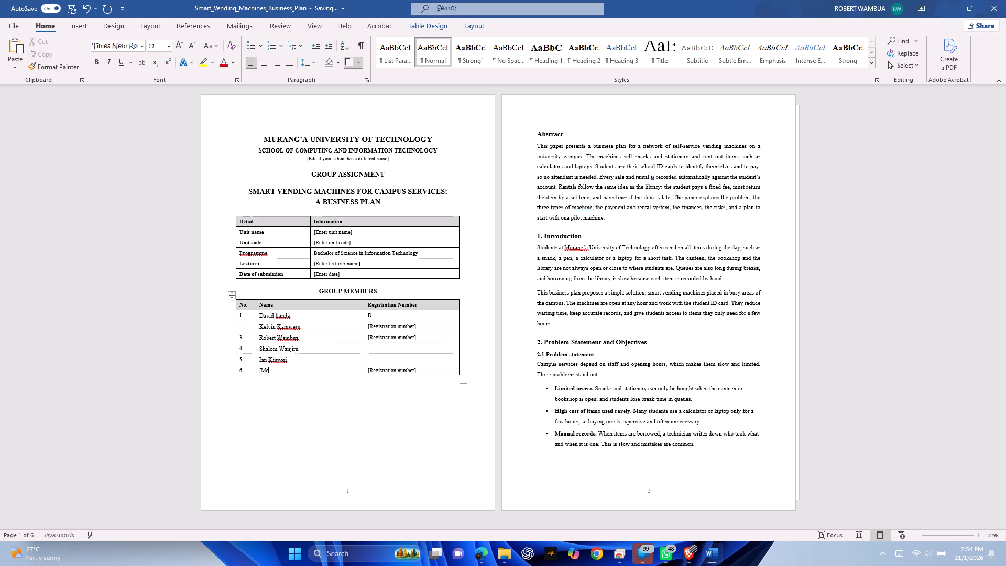
pyautogui.press('BackSpace')
pyautogui.press('BackSpace')
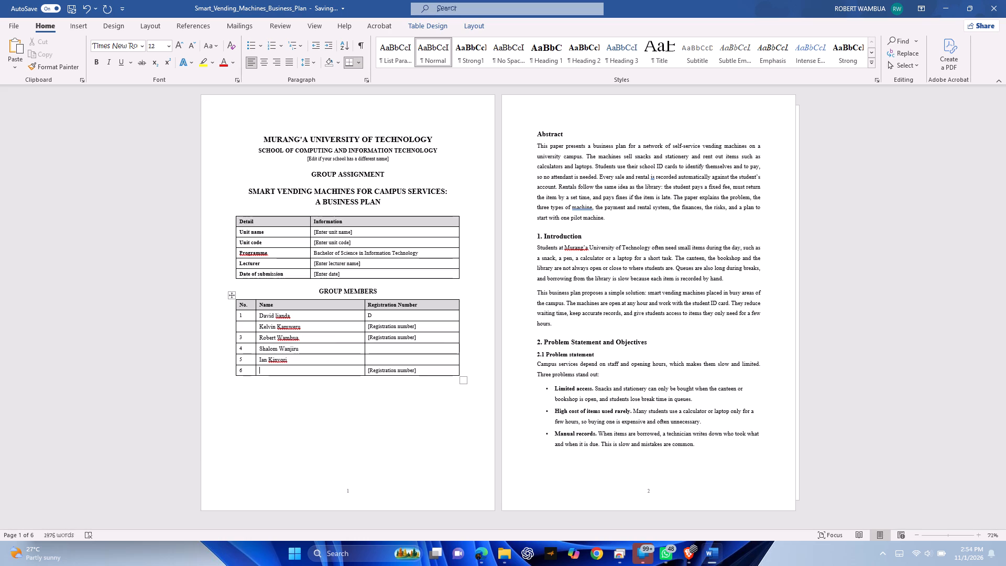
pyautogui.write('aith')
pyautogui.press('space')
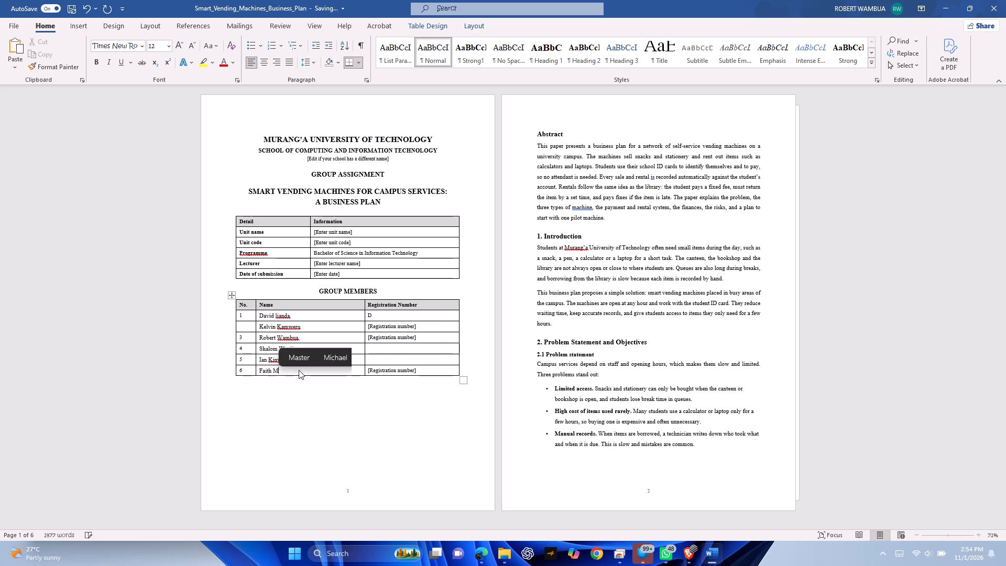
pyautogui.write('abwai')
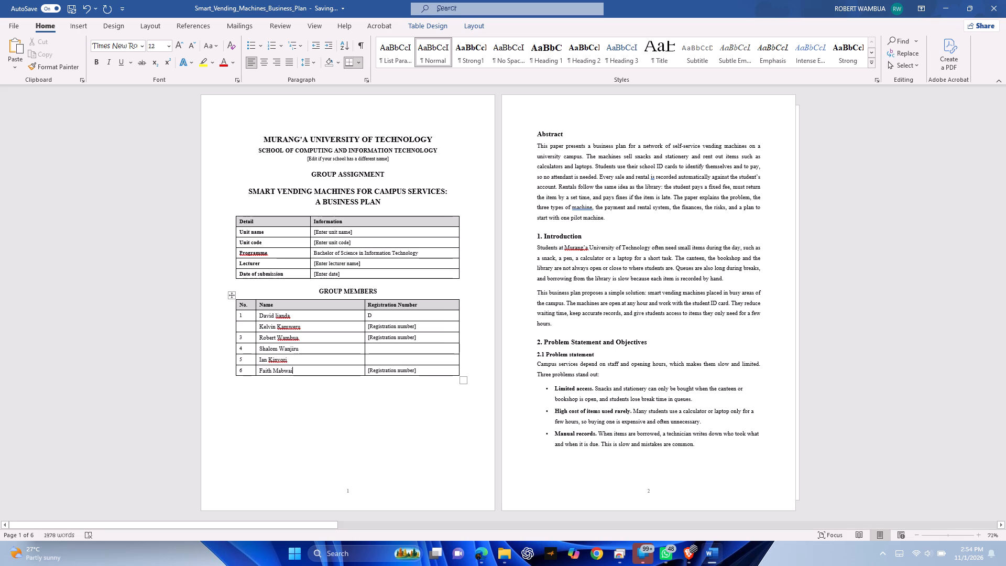
# Correct the first member's second name in row 1 of the Group Members table so it starts with a capital L.
pyautogui.click(277, 315)
pyautogui.press('Left')
pyautogui.press('BackSpace')
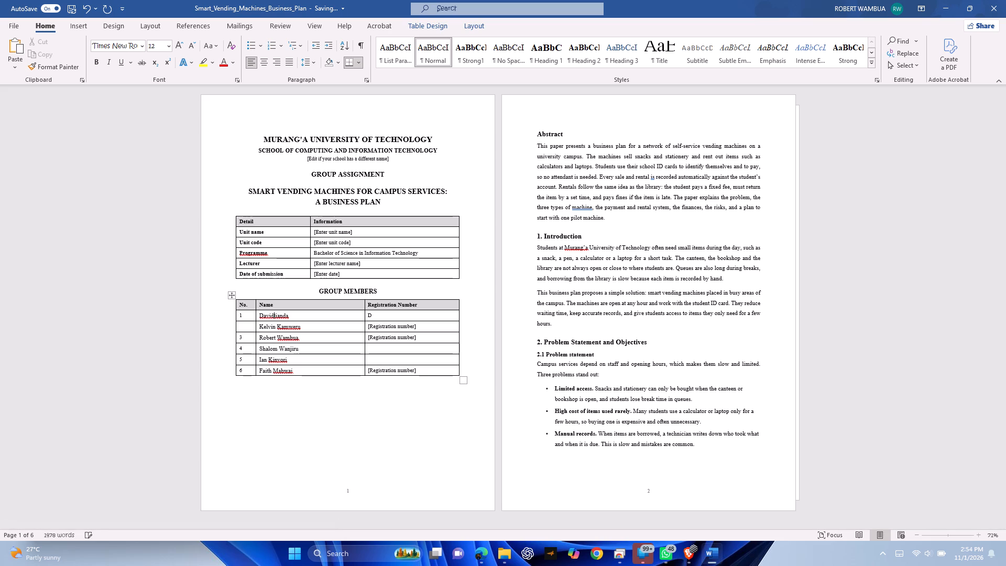
pyautogui.press('Right')
pyautogui.press('BackSpace')
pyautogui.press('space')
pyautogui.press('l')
# Add the first member's third name after the existing two names in row 1 of the Group Members table.
pyautogui.click(300, 315)
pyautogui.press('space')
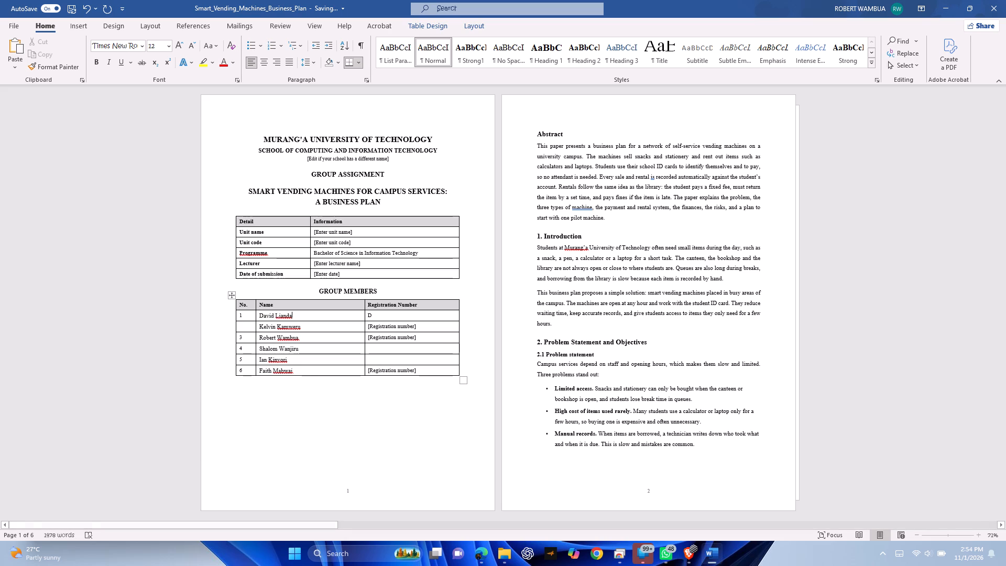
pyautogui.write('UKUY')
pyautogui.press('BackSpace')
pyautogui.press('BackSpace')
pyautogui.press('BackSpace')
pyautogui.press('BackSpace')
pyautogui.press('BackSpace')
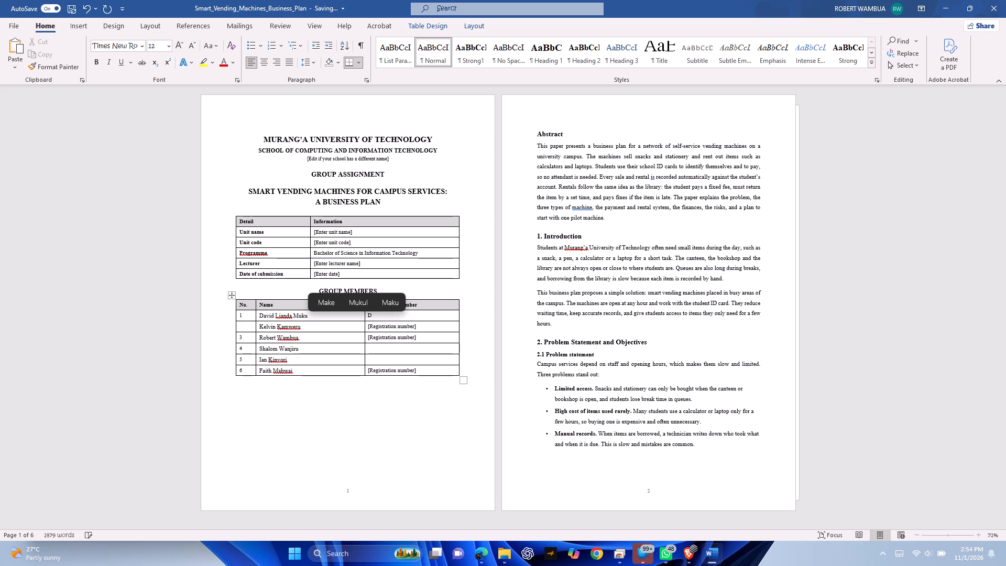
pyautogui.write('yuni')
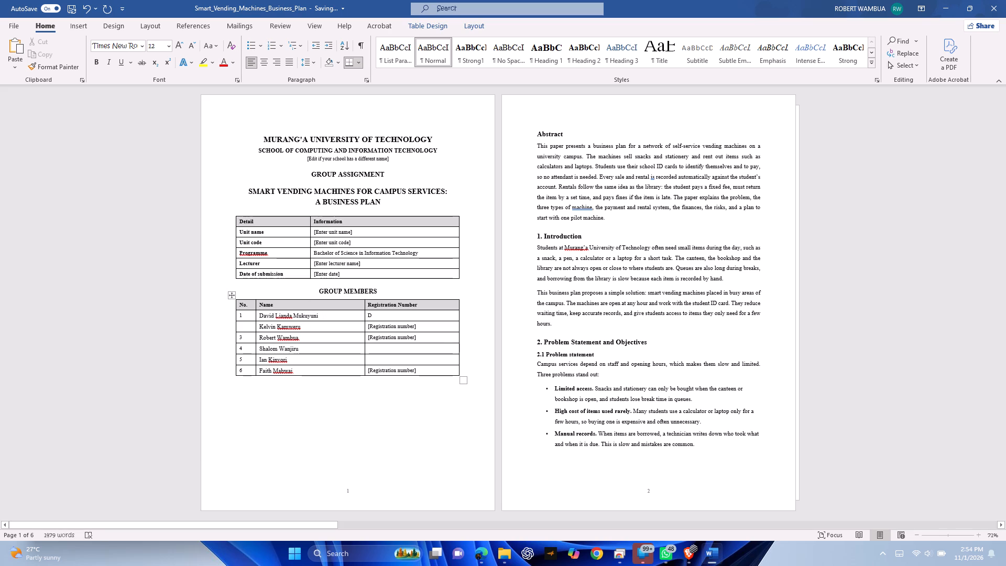
# Add the third member's additional name after the existing two names in row 3 of the Group Members table.
pyautogui.click(309, 339)
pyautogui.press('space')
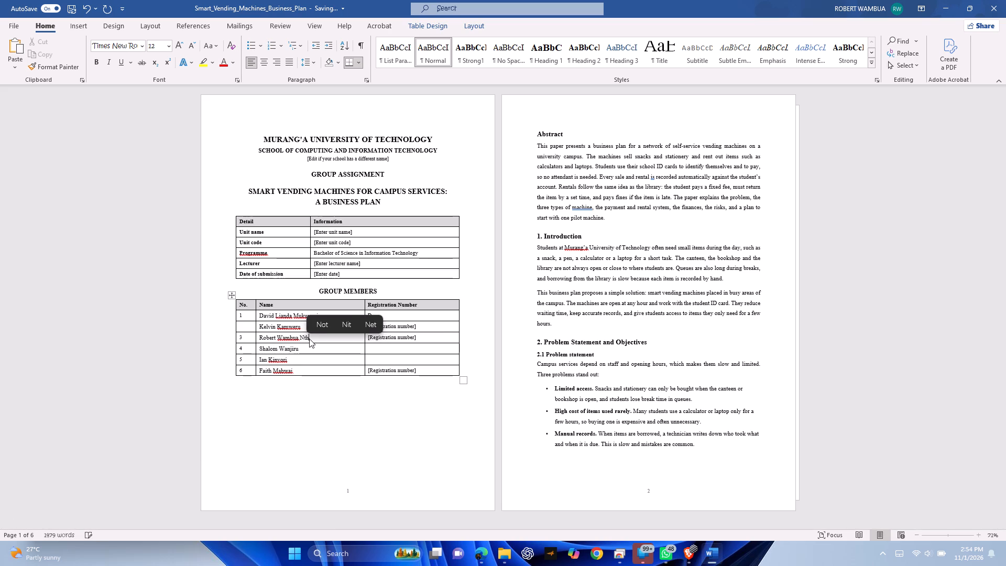
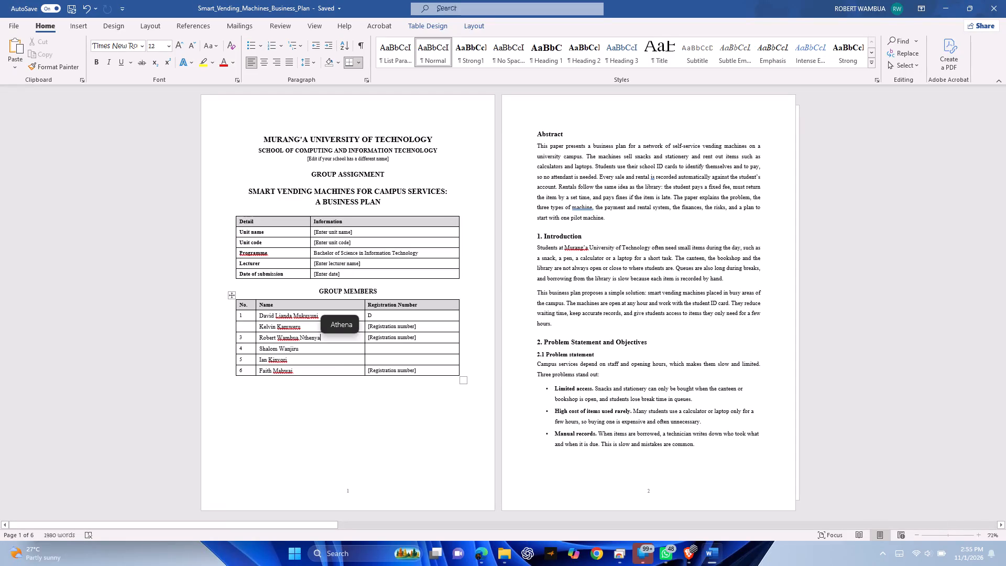
# Underline the university name and the School of Computing and Information Technology line on the cover page.
pyautogui.click(310, 148)
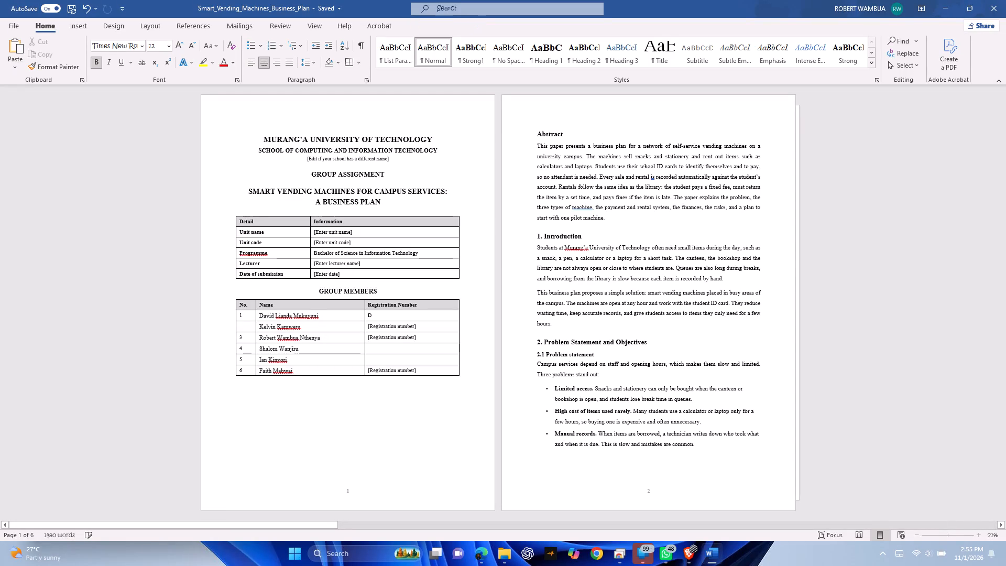
pyautogui.moveTo(441, 146); pyautogui.dragTo(251, 146)
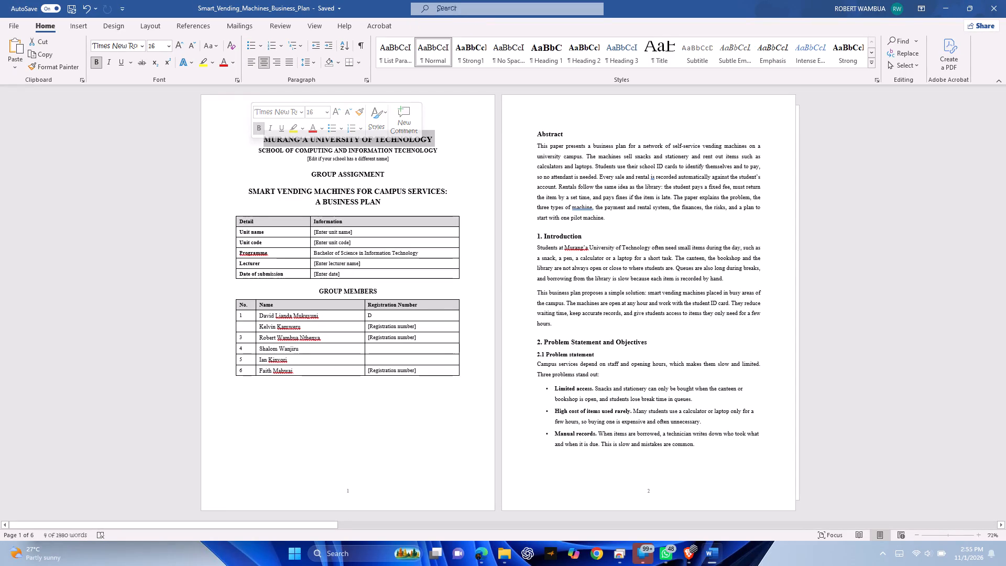
pyautogui.click(435, 151)
pyautogui.moveTo(438, 150); pyautogui.dragTo(292, 132)
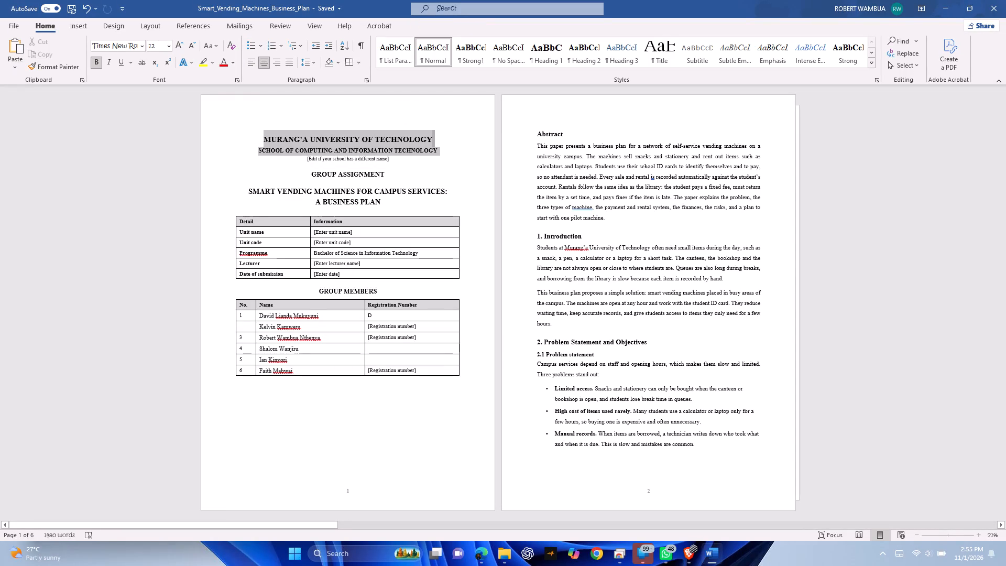
pyautogui.moveTo(292, 132); pyautogui.dragTo(273, 135)
pyautogui.click(302, 116)
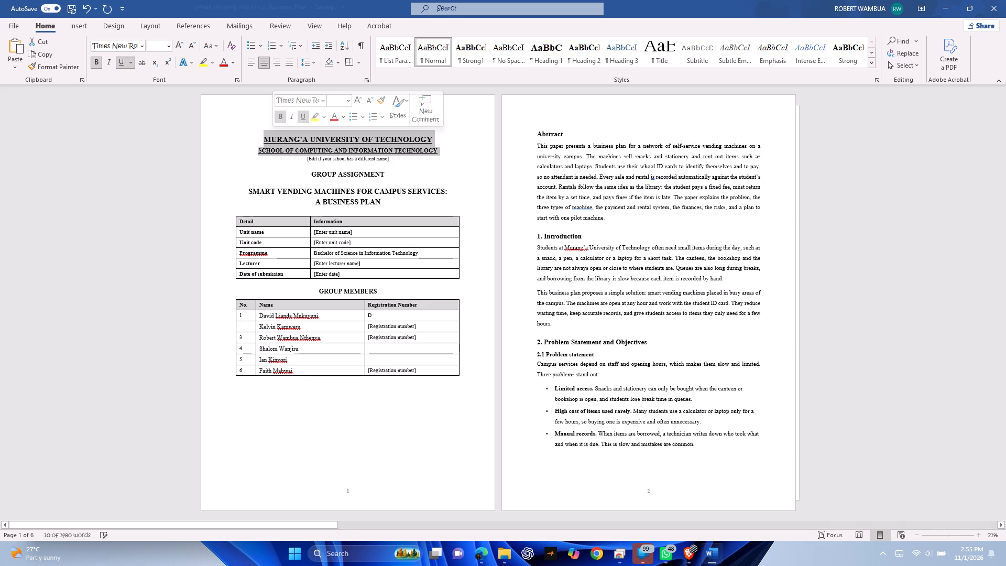
# Underline the GROUP ASSIGNMENT heading and both lines of the title, including A BUSINESS PLAN, on the cover page.
pyautogui.click(232, 186)
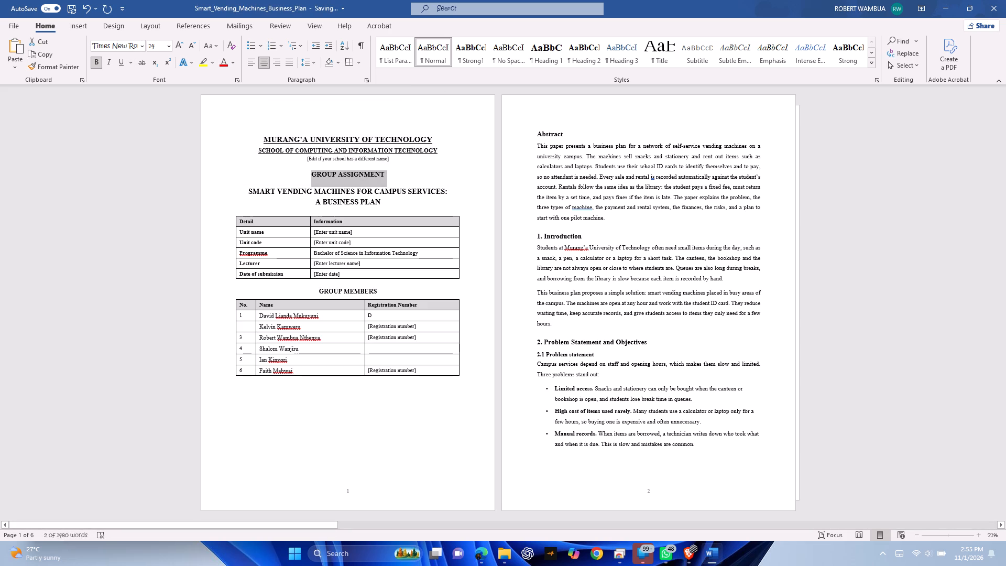
pyautogui.moveTo(453, 194); pyautogui.dragTo(248, 190)
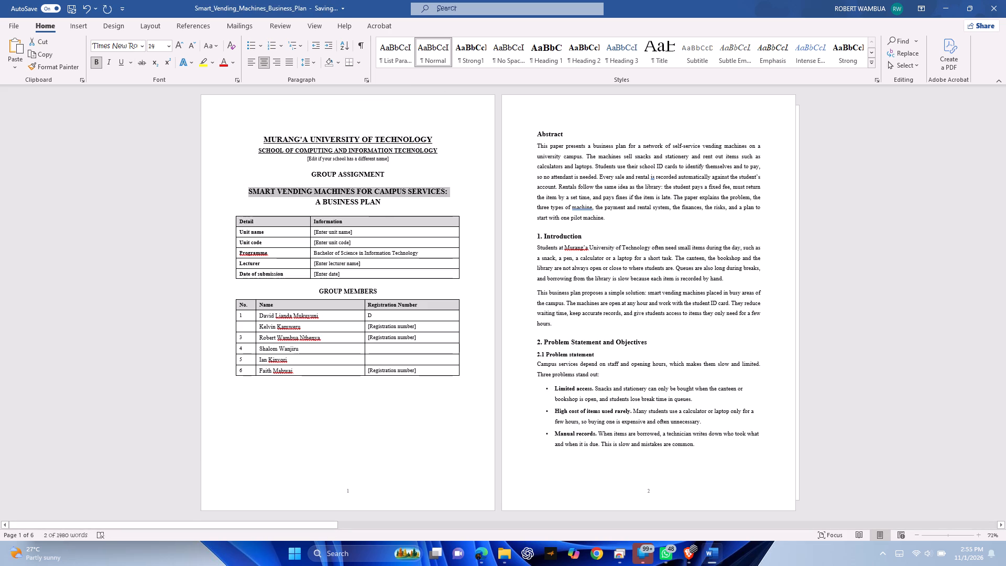
pyautogui.moveTo(248, 190); pyautogui.dragTo(241, 172)
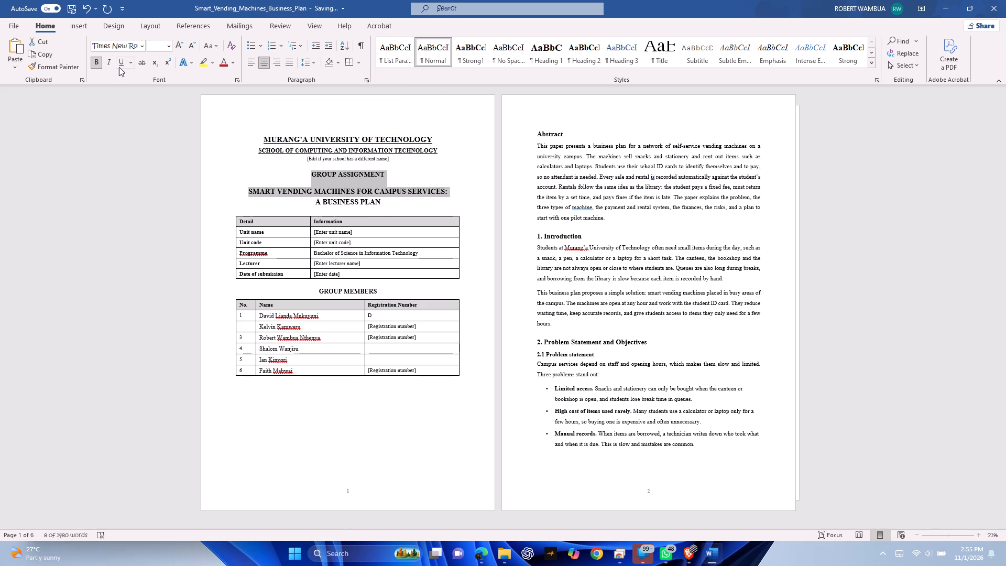
pyautogui.click(119, 67)
pyautogui.moveTo(39, 214); pyautogui.dragTo(39, 222)
pyautogui.click(39, 222)
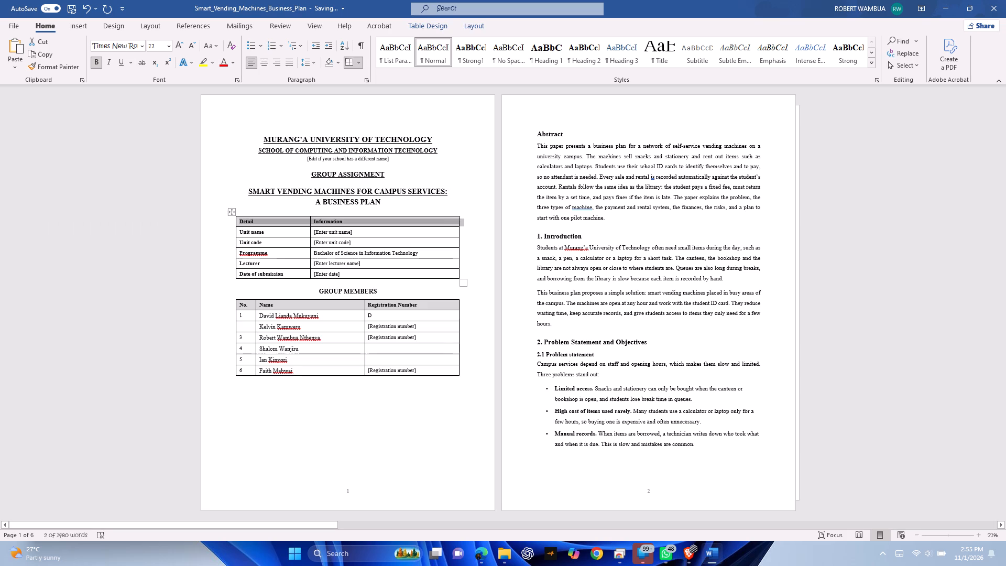
pyautogui.moveTo(381, 201); pyautogui.dragTo(291, 204)
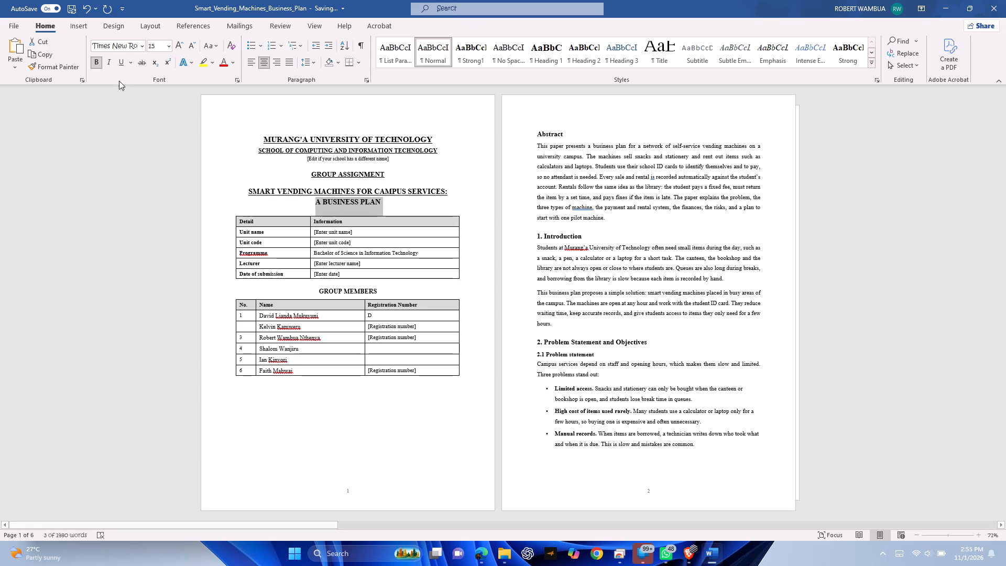
pyautogui.click(116, 59)
pyautogui.click(172, 312)
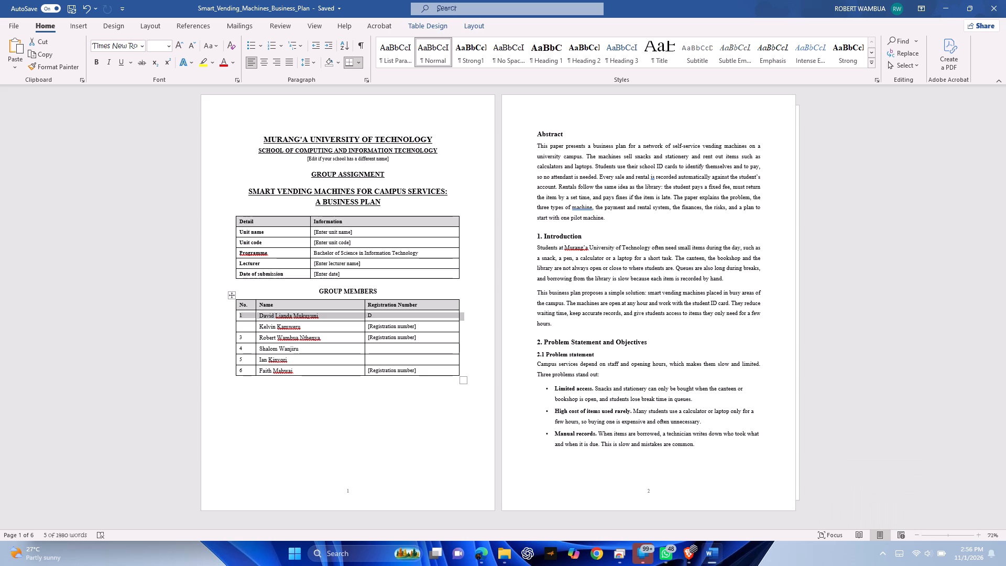
# Minimise the document and the SUPER ADS folder window, and launch Kuro from the desktop.
pyautogui.moveTo(1005, 565); pyautogui.dragTo(948, 565, button='right')
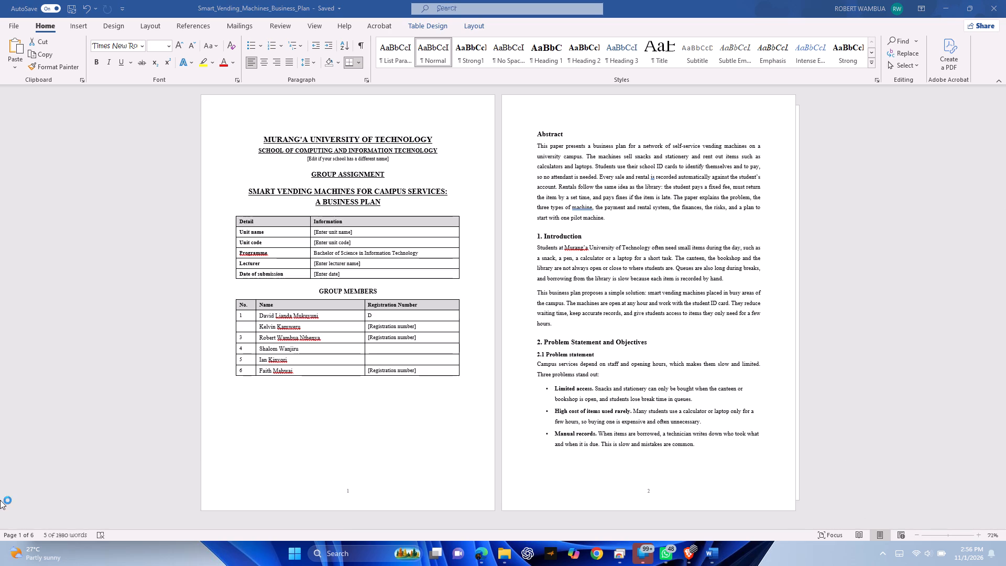
pyautogui.moveTo(230, 101); pyautogui.dragTo(237, 93)
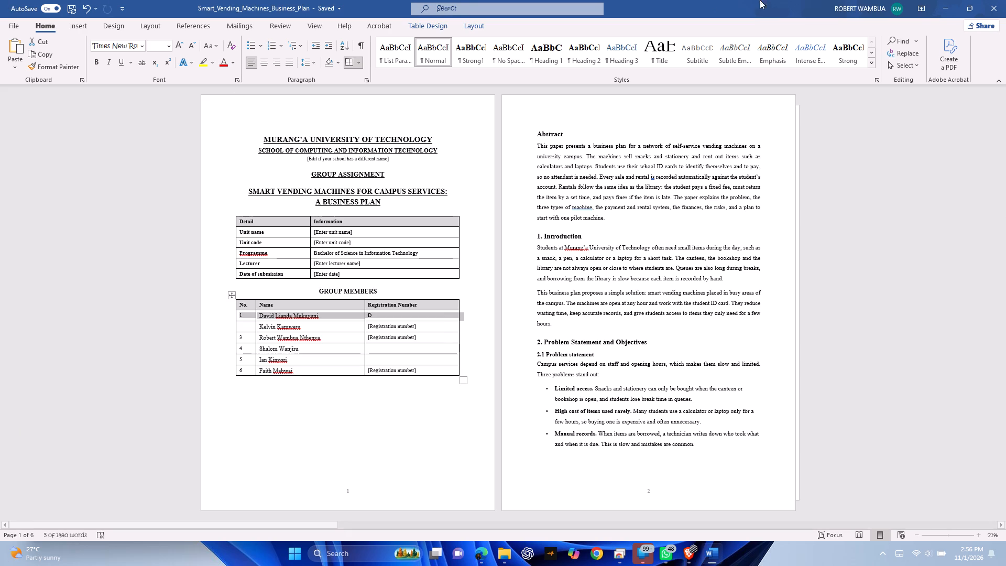
pyautogui.click(958, 8)
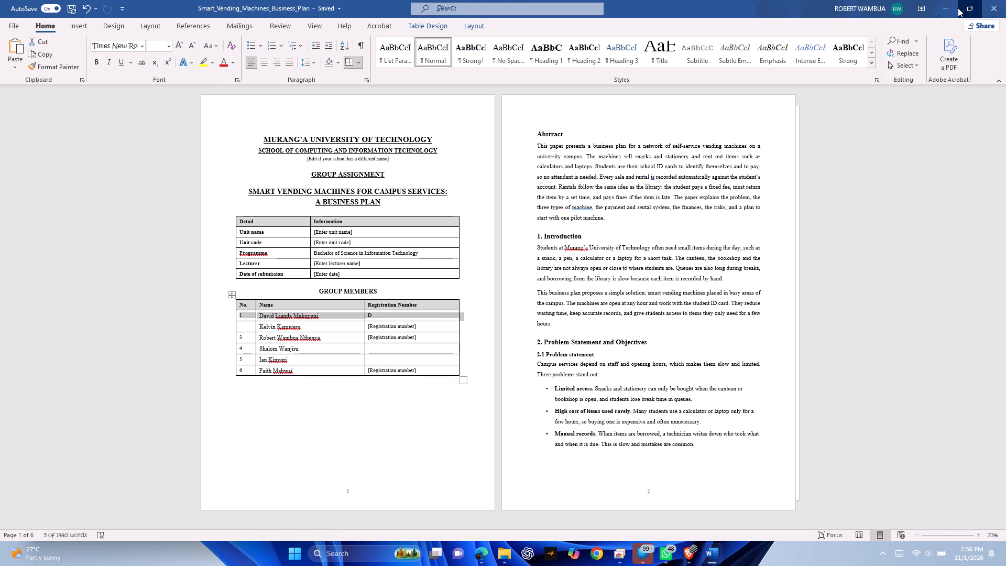
pyautogui.click(611, 20)
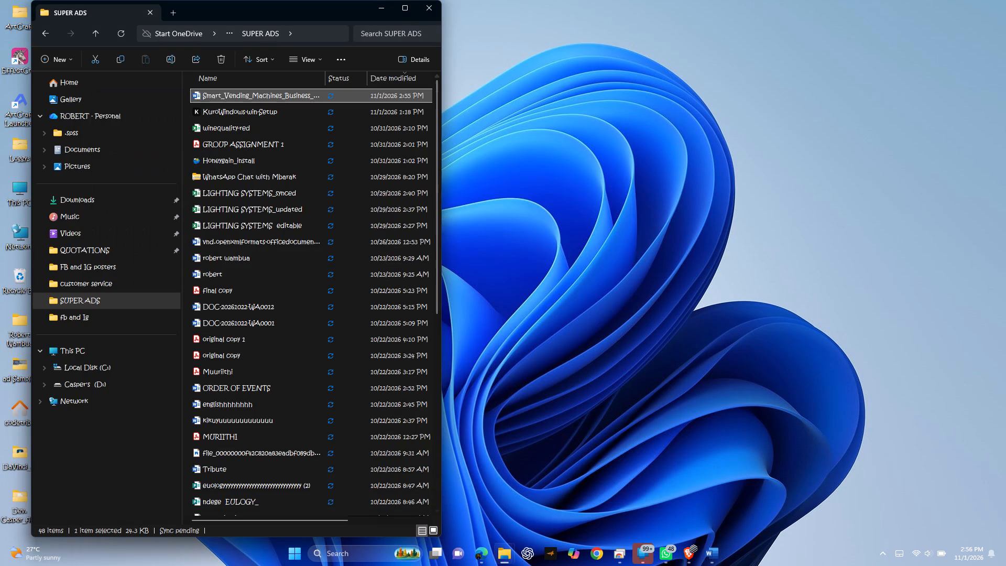
pyautogui.click(383, 8)
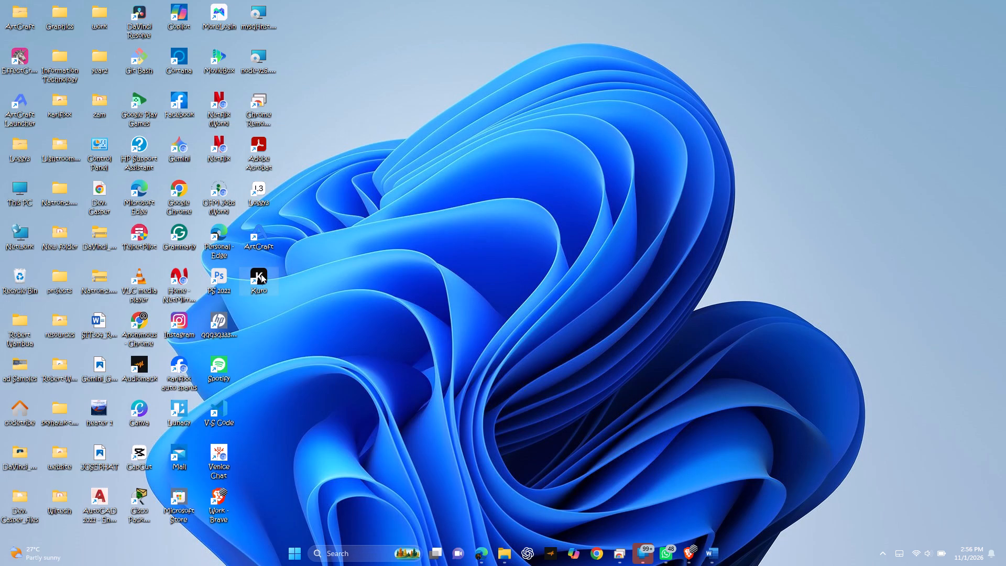
pyautogui.click(261, 274)
pyautogui.click(256, 276)
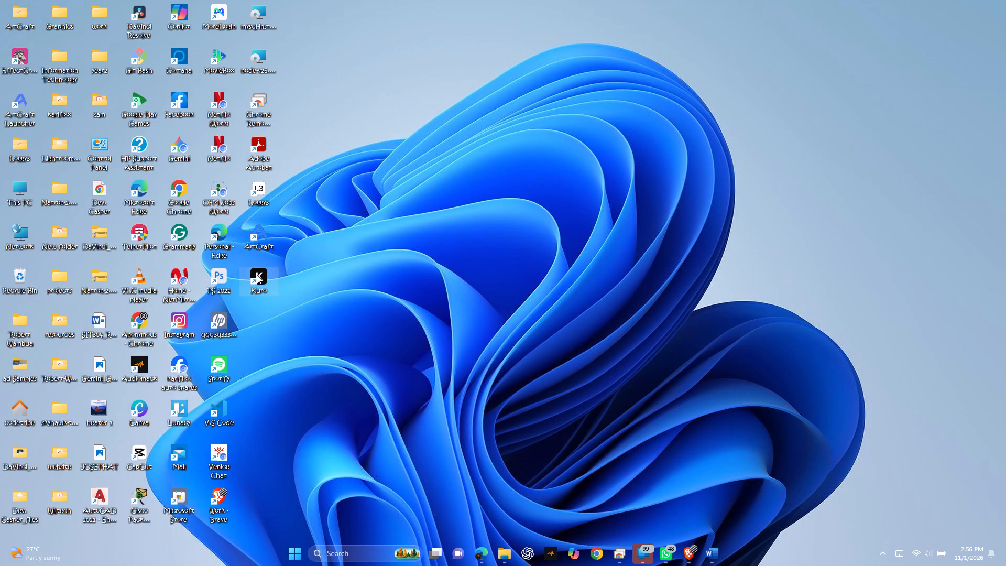
pyautogui.doubleClick(257, 275)
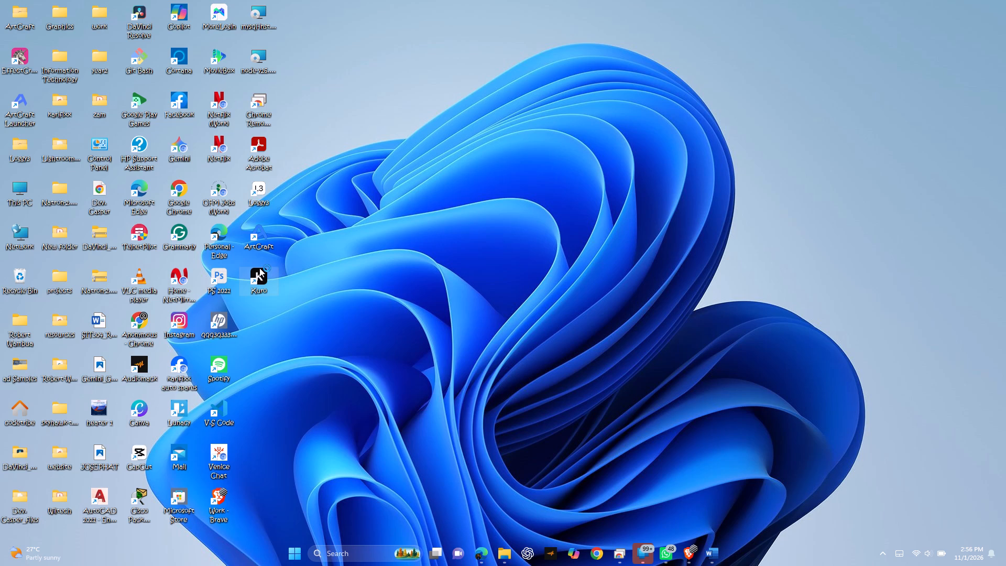
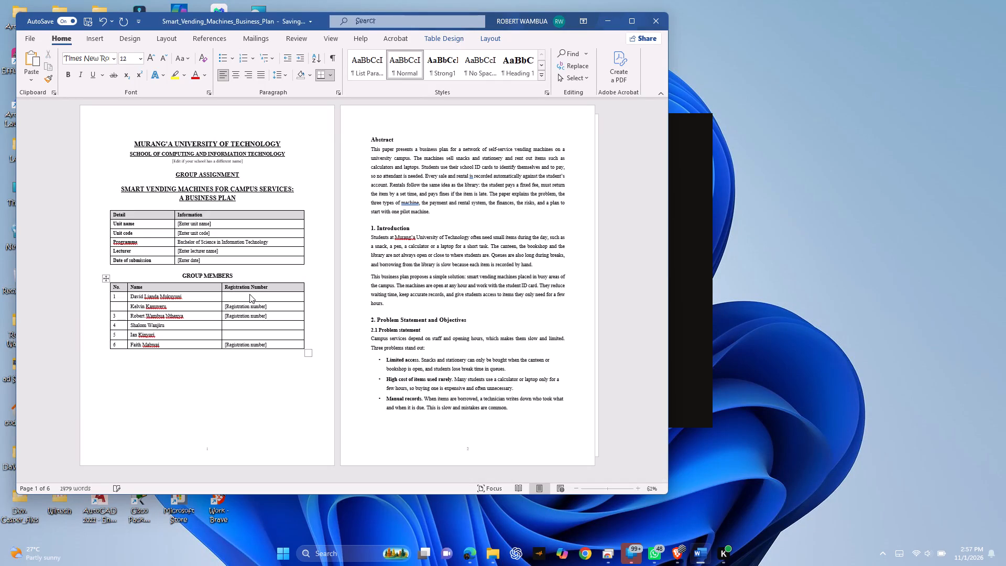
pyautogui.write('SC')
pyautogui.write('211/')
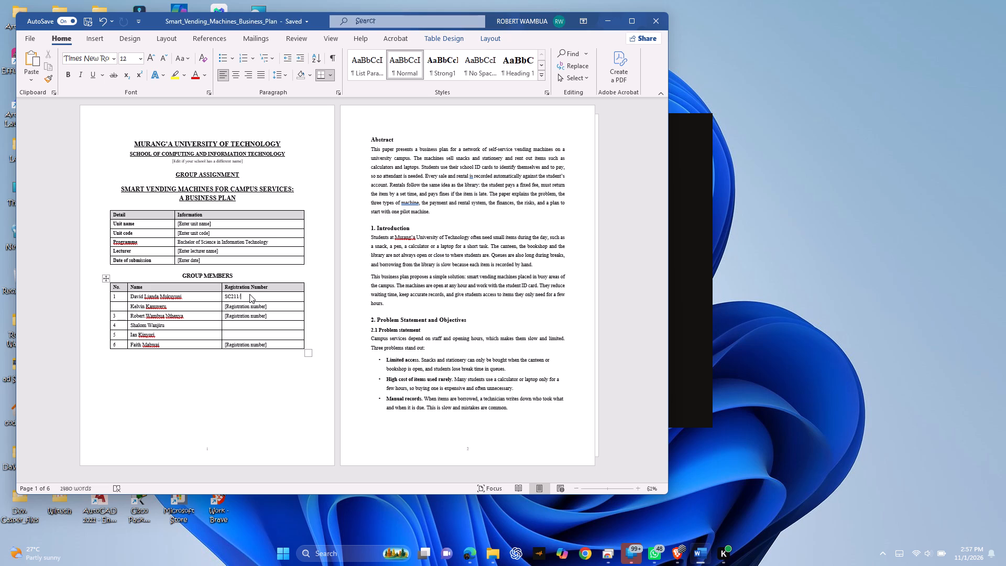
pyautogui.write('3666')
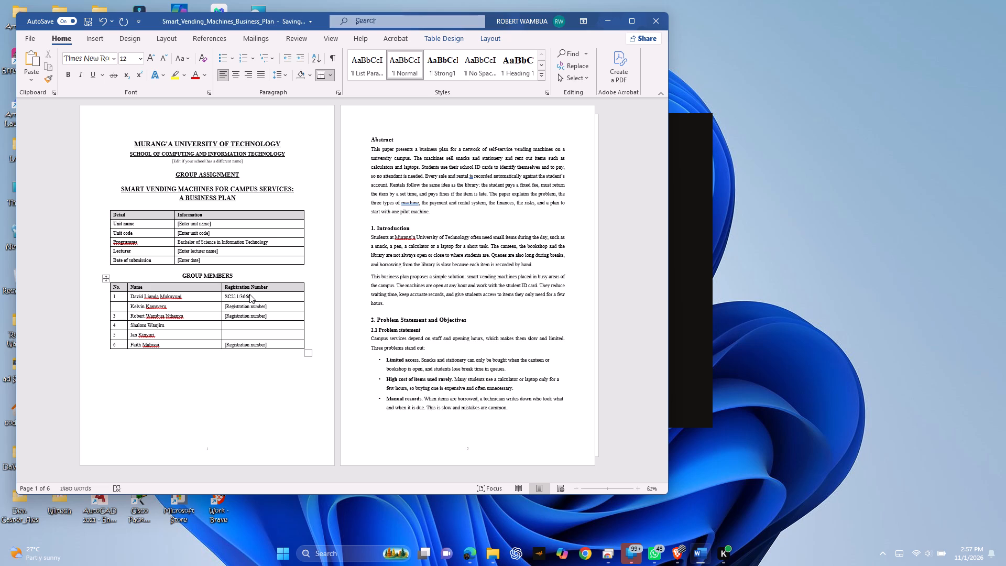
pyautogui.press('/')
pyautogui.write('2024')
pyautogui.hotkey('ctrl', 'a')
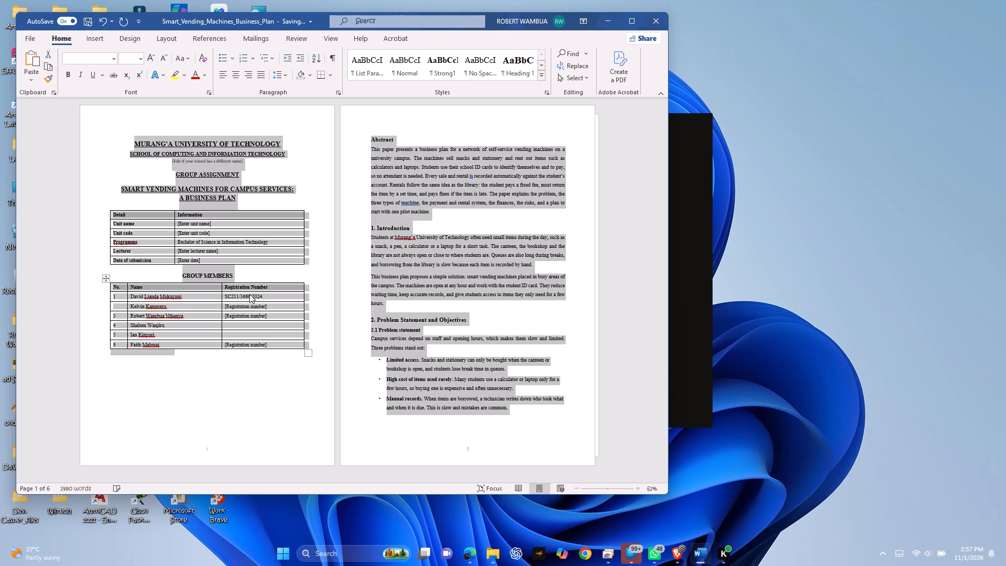
pyautogui.click(301, 358)
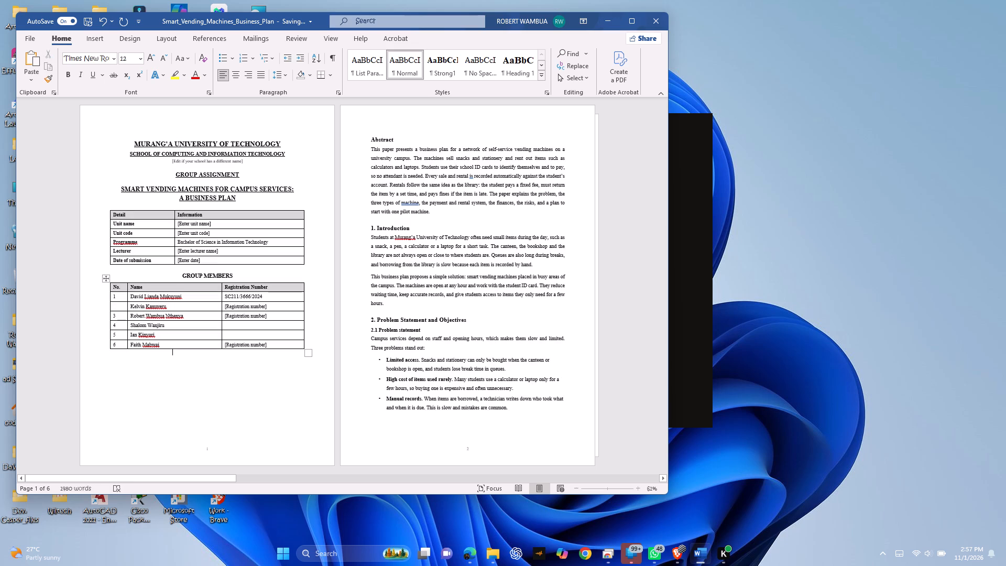
# Copy the first member's registration number and replace the placeholder in the second member's row with it.
pyautogui.moveTo(266, 297); pyautogui.dragTo(233, 296)
pyautogui.hotkey('ctrl', 'c')
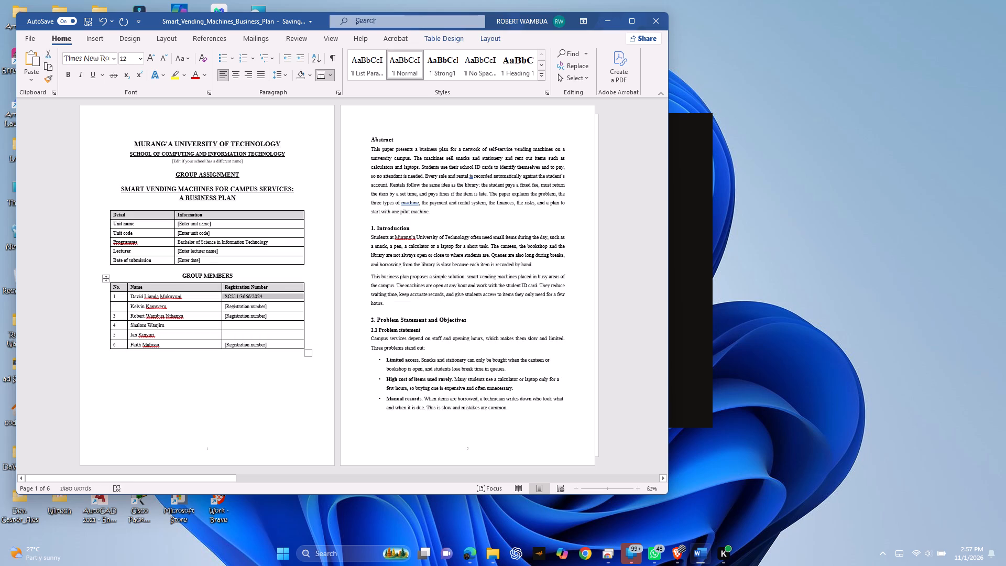
pyautogui.click(265, 307)
pyautogui.hotkey('ctrl', 'a')
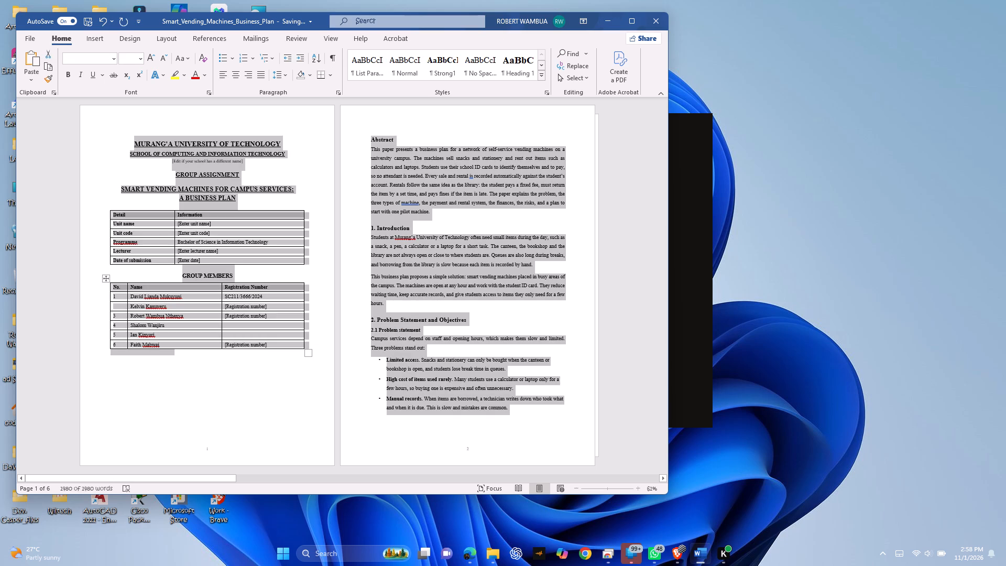
pyautogui.click(276, 309)
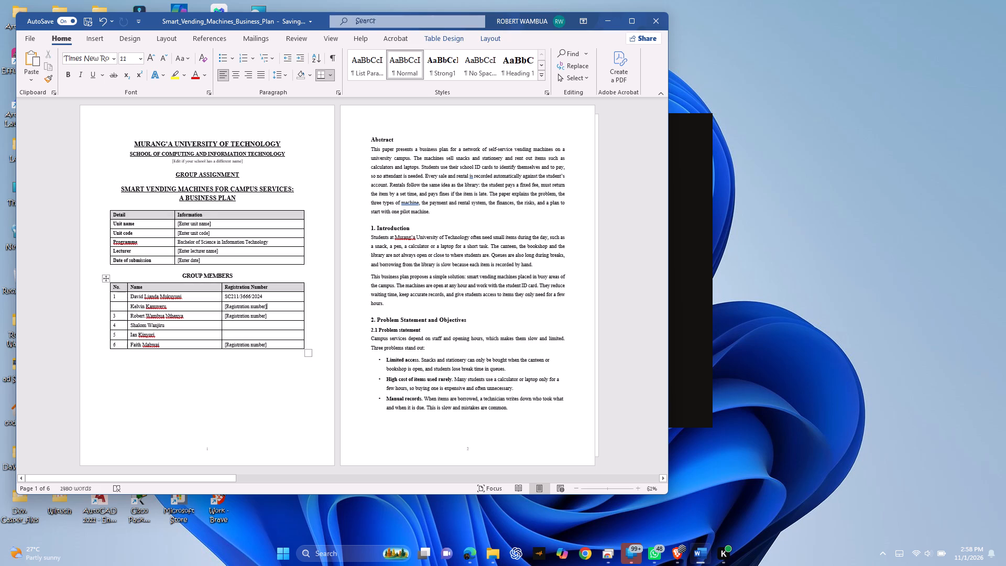
pyautogui.press('BackSpace')
pyautogui.press('BackSpace')
pyautogui.press('BackSpace')
pyautogui.press('BackSpace')
pyautogui.press('BackSpace')
pyautogui.press('BackSpace')
pyautogui.press('BackSpace')
pyautogui.press('BackSpace')
pyautogui.press('BackSpace')
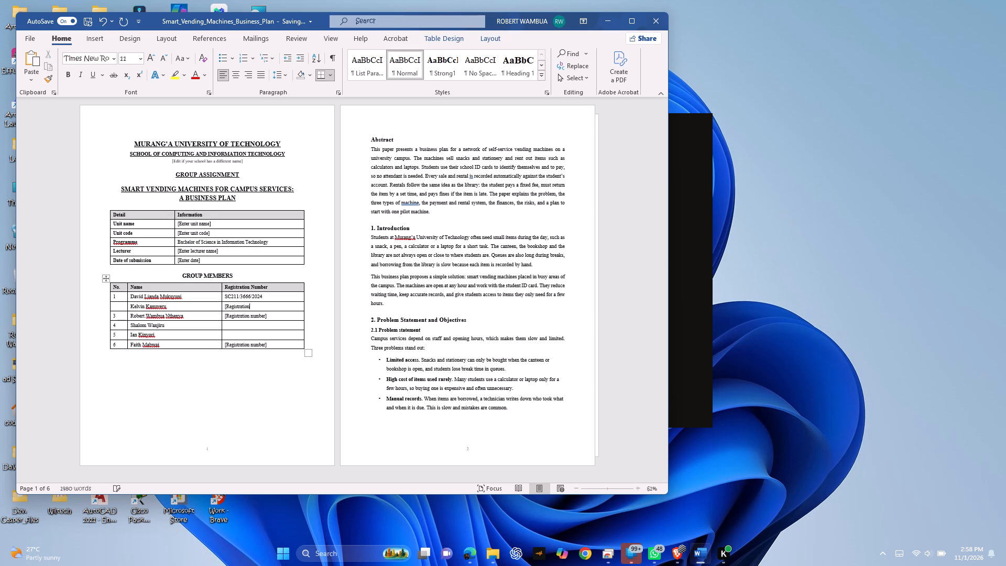
pyautogui.press('BackSpace')
pyautogui.press('BackSpace')
pyautogui.press('BackSpace')
pyautogui.press('BackSpace')
pyautogui.press('BackSpace')
pyautogui.press('BackSpace')
pyautogui.press('BackSpace')
pyautogui.press('BackSpace')
pyautogui.press('BackSpace')
pyautogui.press('BackSpace')
pyautogui.press('BackSpace')
pyautogui.press('BackSpace')
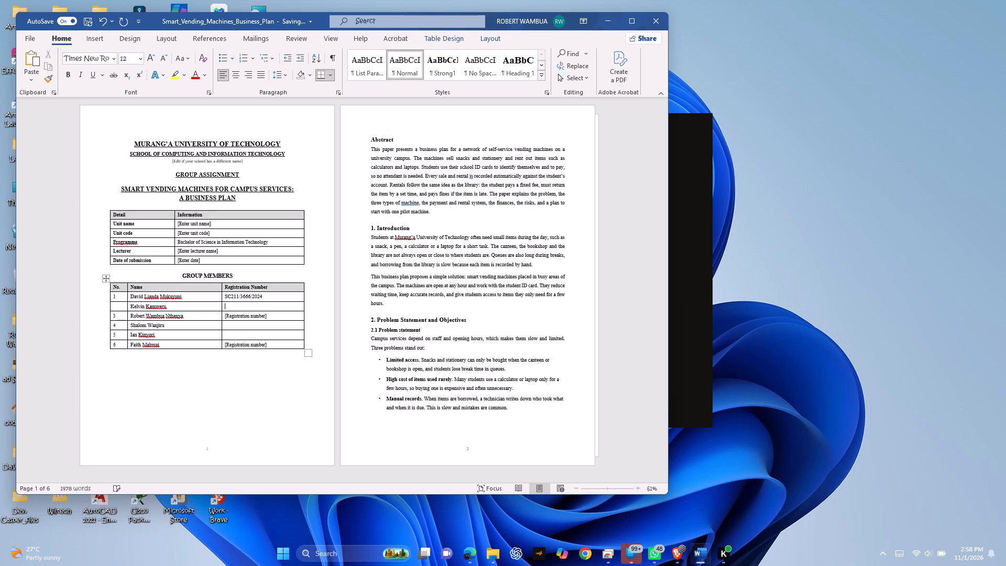
pyautogui.hotkey('ctrl', 'v')
pyautogui.keyDown('ctrl'); pyautogui.click(276, 308); pyautogui.keyUp('ctrl')
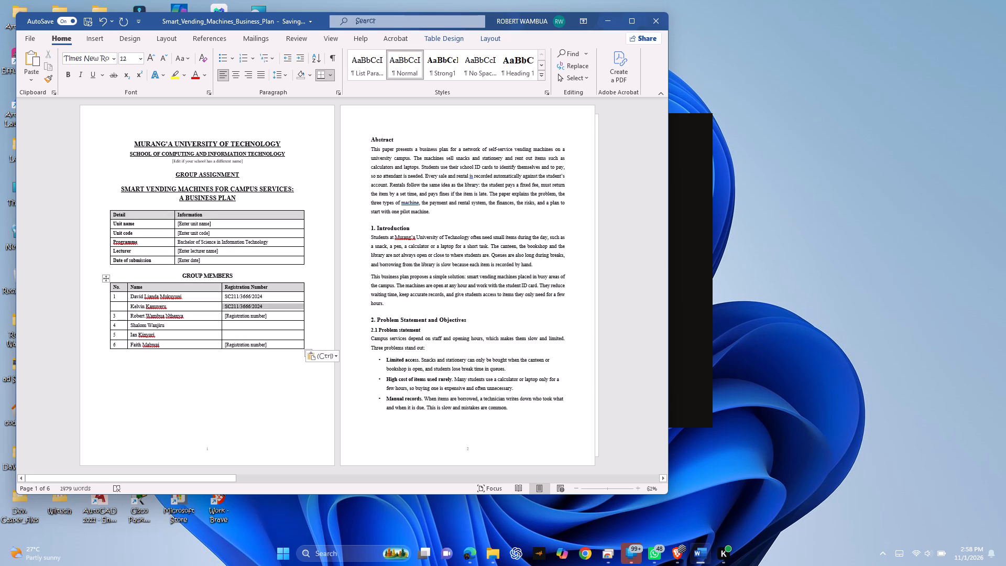
# Replace the registration number placeholder in the third member's row with the copied registration number.
pyautogui.click(264, 313)
pyautogui.press('Right')
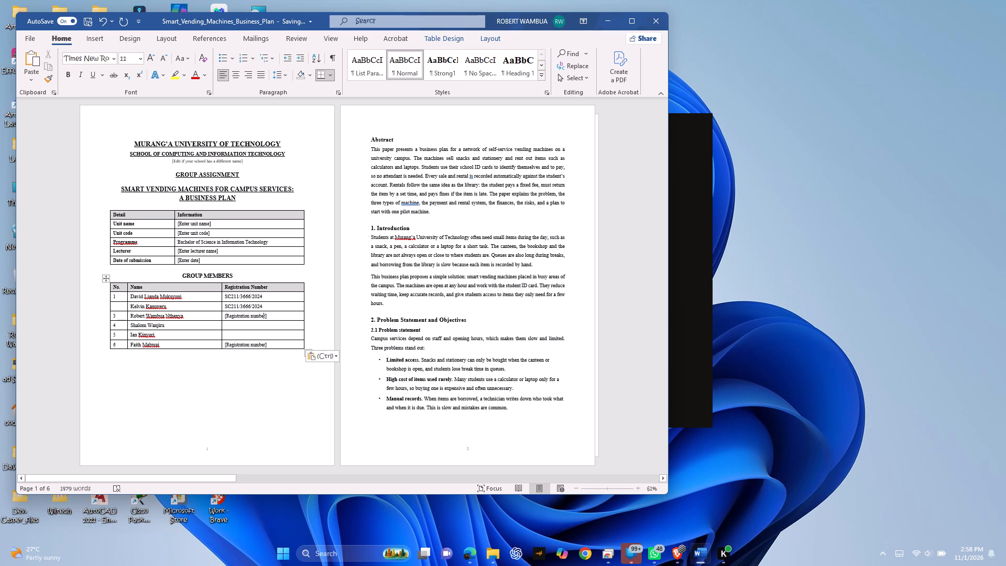
pyautogui.press('BackSpace')
pyautogui.press('BackSpace')
pyautogui.press('BackSpace')
pyautogui.press('BackSpace')
pyautogui.press('BackSpace')
pyautogui.press('BackSpace')
pyautogui.press('BackSpace')
pyautogui.press('BackSpace')
pyautogui.press('BackSpace')
pyautogui.press('BackSpace')
pyautogui.press('BackSpace')
pyautogui.press('BackSpace')
pyautogui.press('BackSpace')
pyautogui.press('BackSpace')
pyautogui.press('BackSpace')
pyautogui.press('BackSpace')
pyautogui.press('BackSpace')
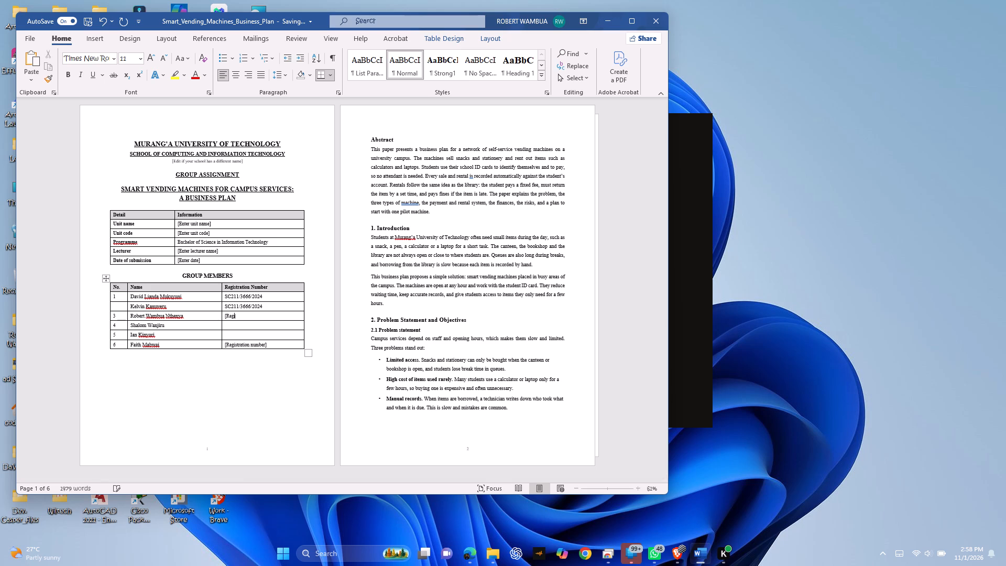
pyautogui.press('BackSpace')
pyautogui.press('BackSpace')
pyautogui.press('BackSpace')
pyautogui.press('Right')
pyautogui.press('BackSpace')
pyautogui.hotkey('ctrl', 'v')
# Paste the copied registration number into the rows of the fourth, fifth and sixth members.
pyautogui.click(266, 326)
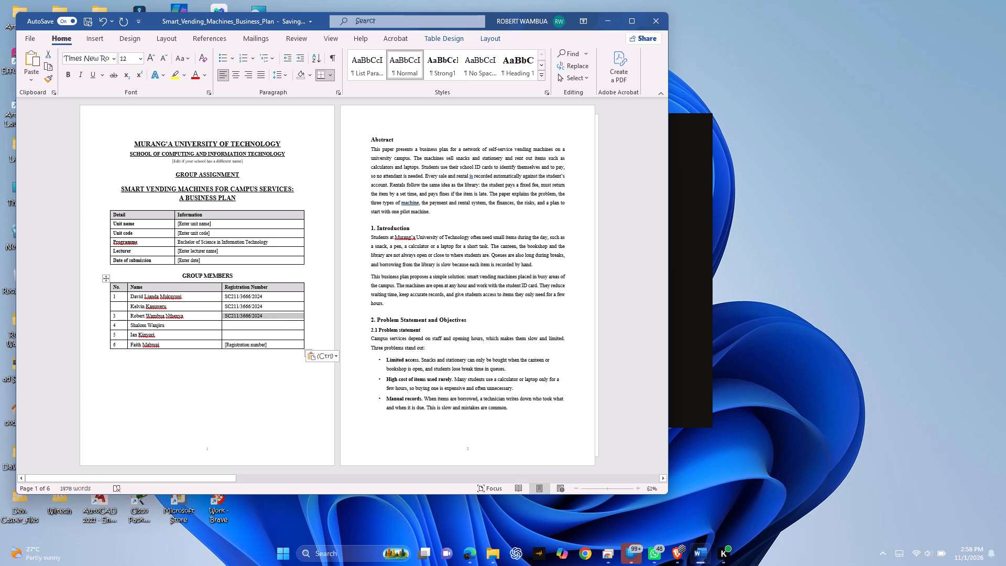
pyautogui.hotkey('ctrl', 'v')
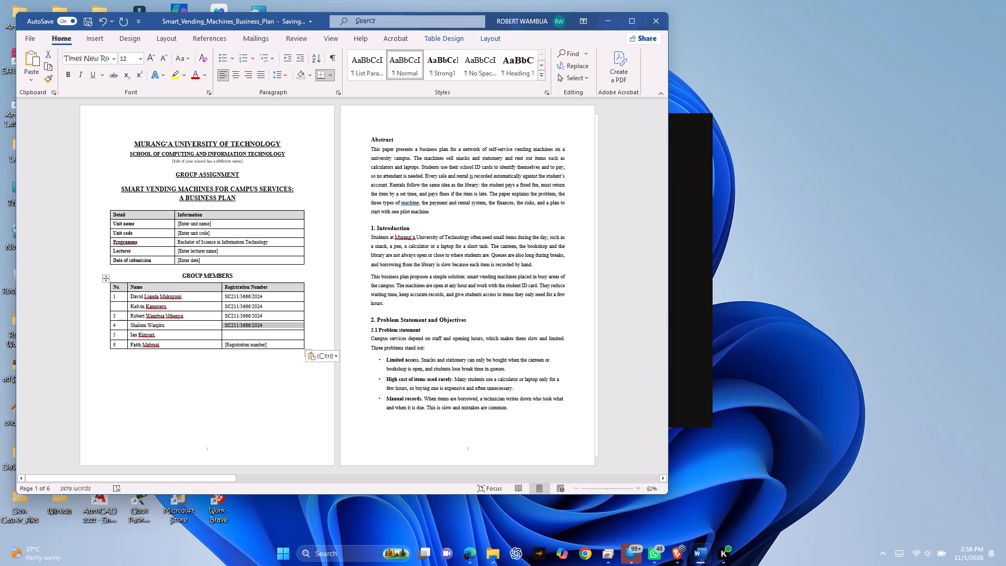
pyautogui.click(255, 338)
pyautogui.hotkey('ctrl', 'v')
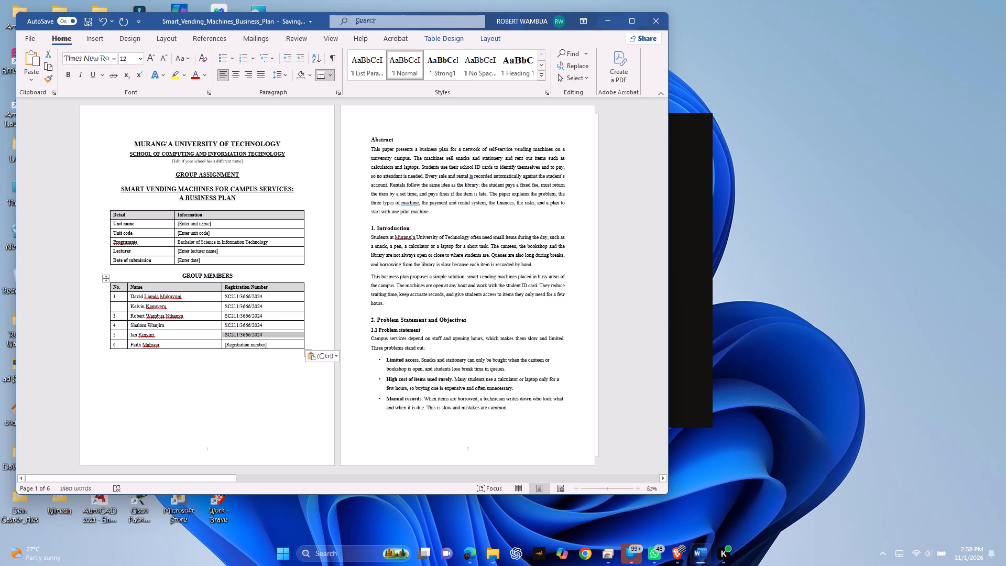
pyautogui.click(257, 344)
pyautogui.hotkey('ctrl', 'v')
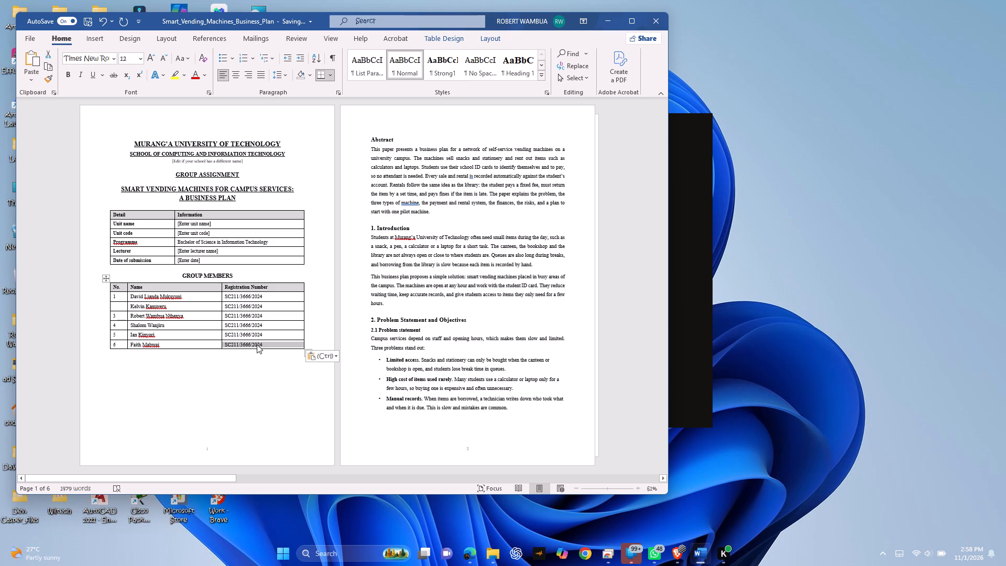
pyautogui.click(234, 369)
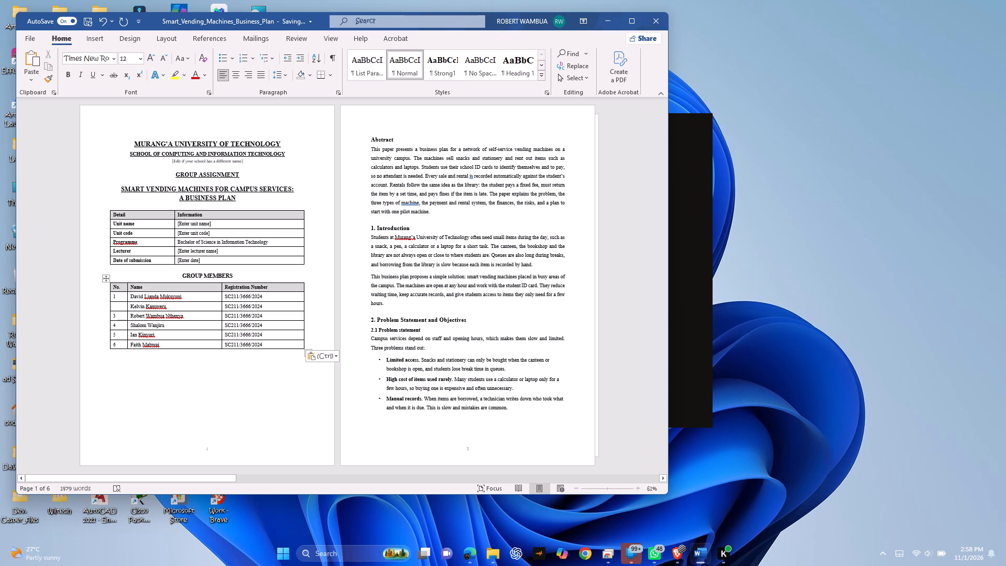
# Delete the middle name of the first member in the Group Members table.
pyautogui.click(160, 297)
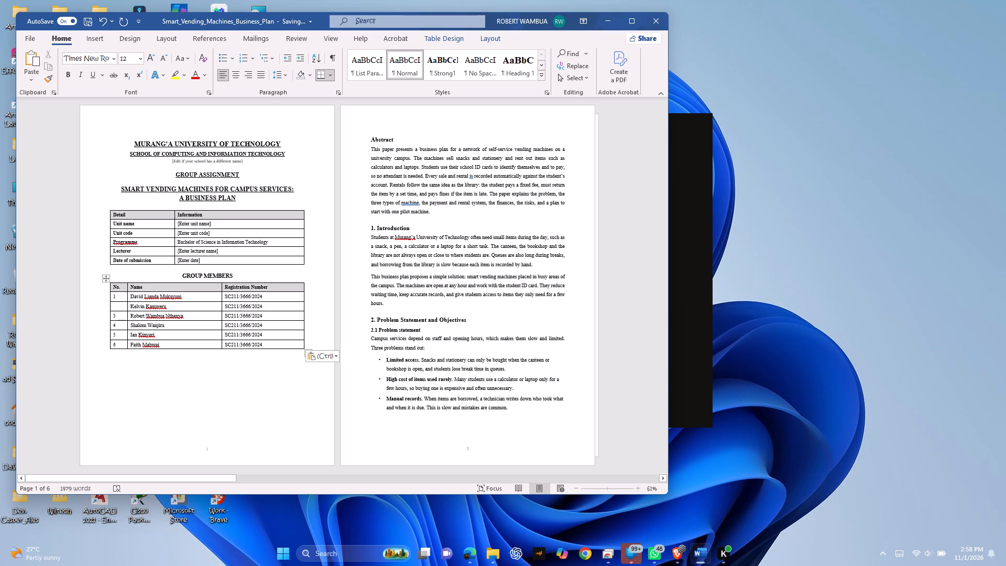
pyautogui.press('Left')
pyautogui.press('BackSpace')
pyautogui.press('BackSpace')
pyautogui.press('BackSpace')
pyautogui.press('BackSpace')
pyautogui.press('BackSpace')
pyautogui.press('BackSpace')
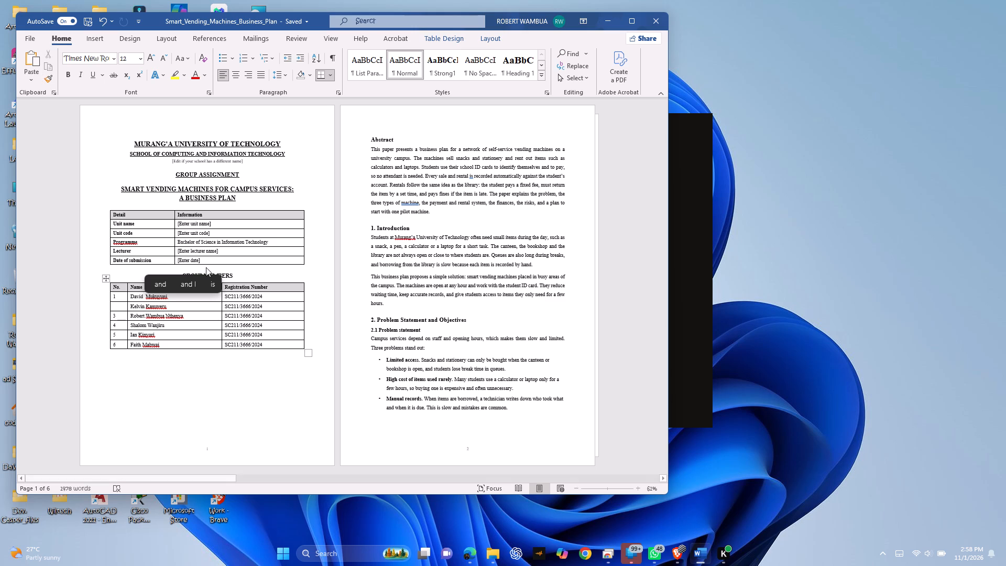
# Replace the last two digits of the middle section of the fifth member's registration number with that member's own digits.
pyautogui.click(250, 333)
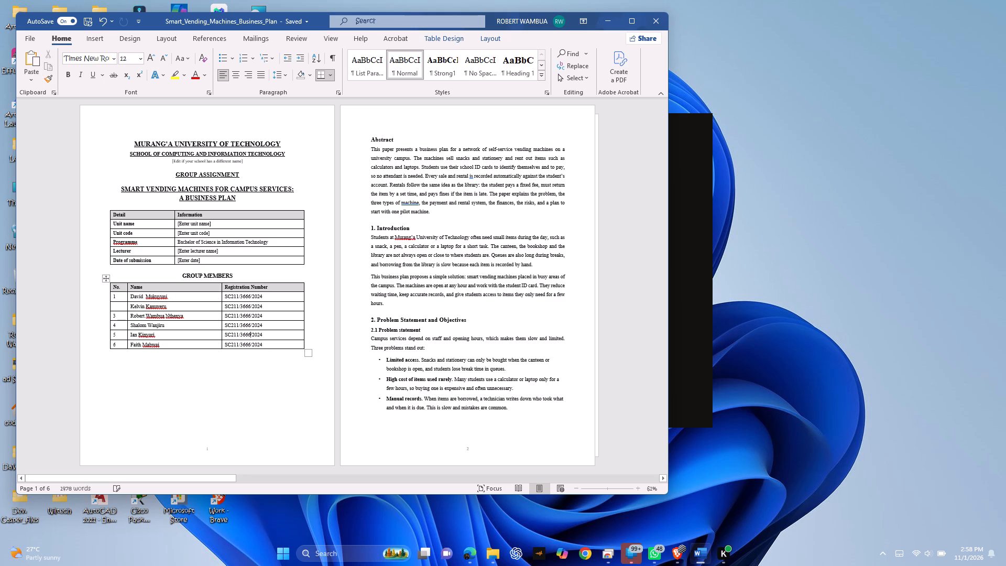
pyautogui.press('Left')
pyautogui.press('Right')
pyautogui.press('BackSpace')
pyautogui.press('BackSpace')
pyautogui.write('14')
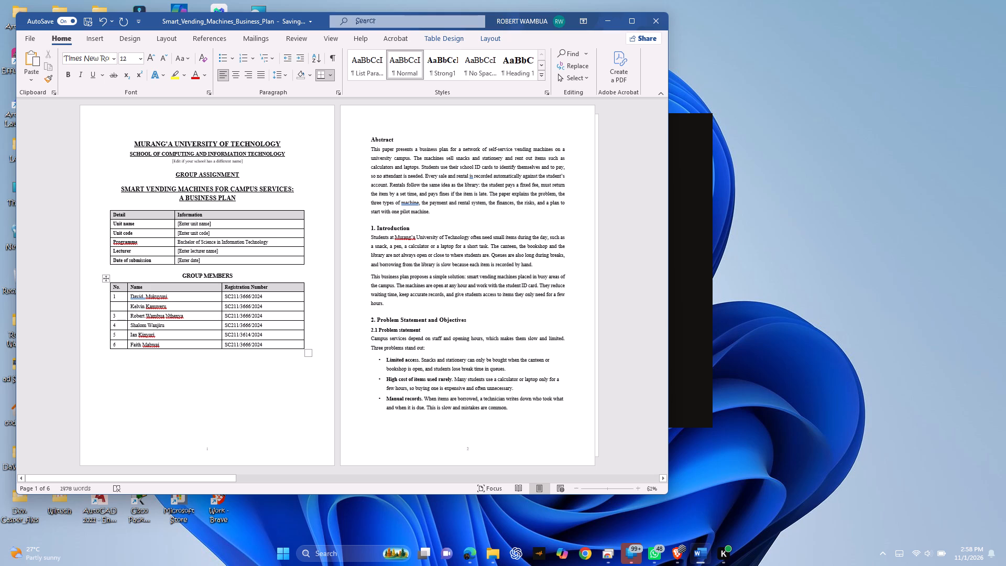
# Replace the last two digits of the middle section of the fourth member's registration number with that member's own digits.
pyautogui.click(249, 324)
pyautogui.press('BackSpace')
pyautogui.press('BackSpace')
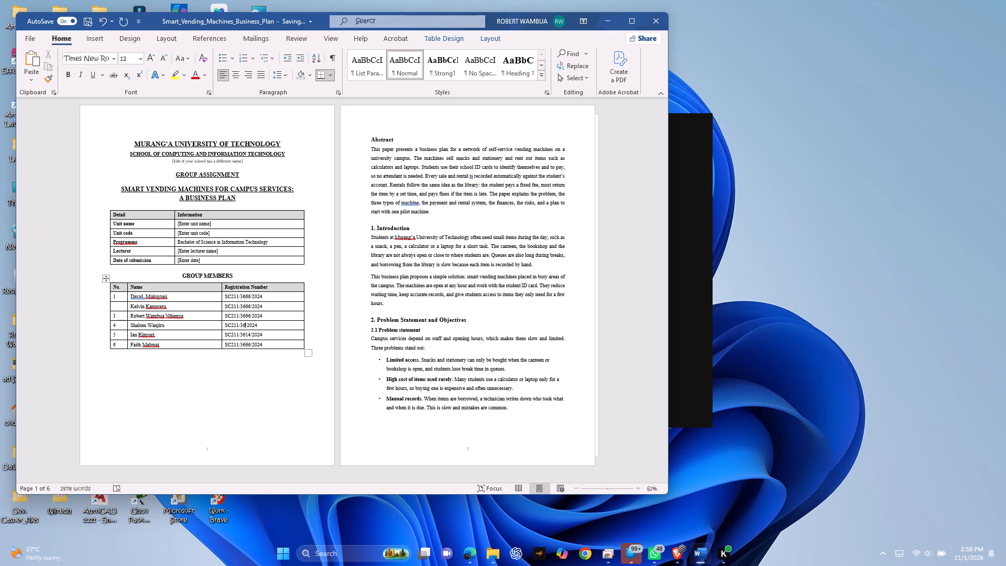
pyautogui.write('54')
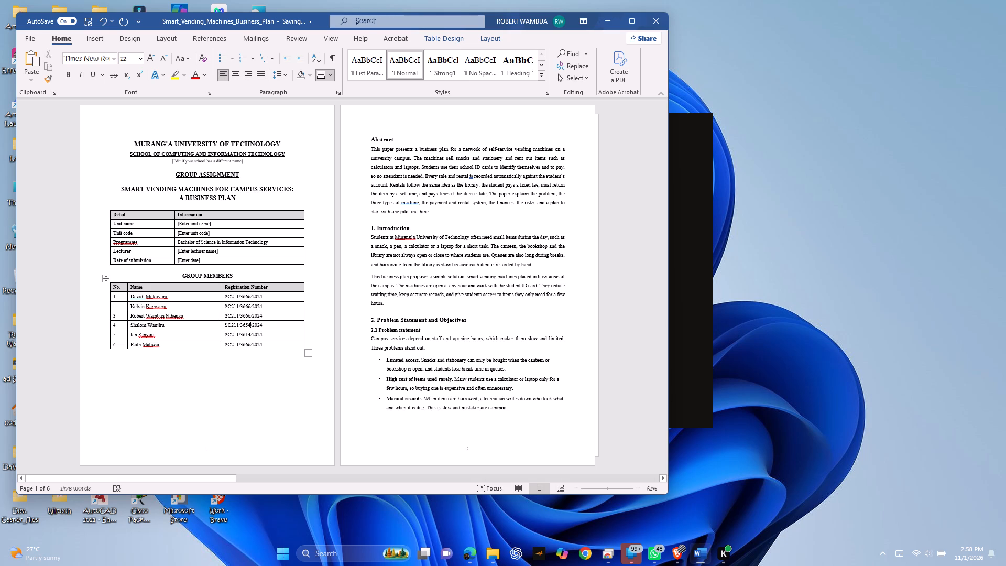
# Correct the final digit of the middle section of the sixth member's registration number.
pyautogui.click(248, 346)
pyautogui.press('Right')
pyautogui.press('BackSpace')
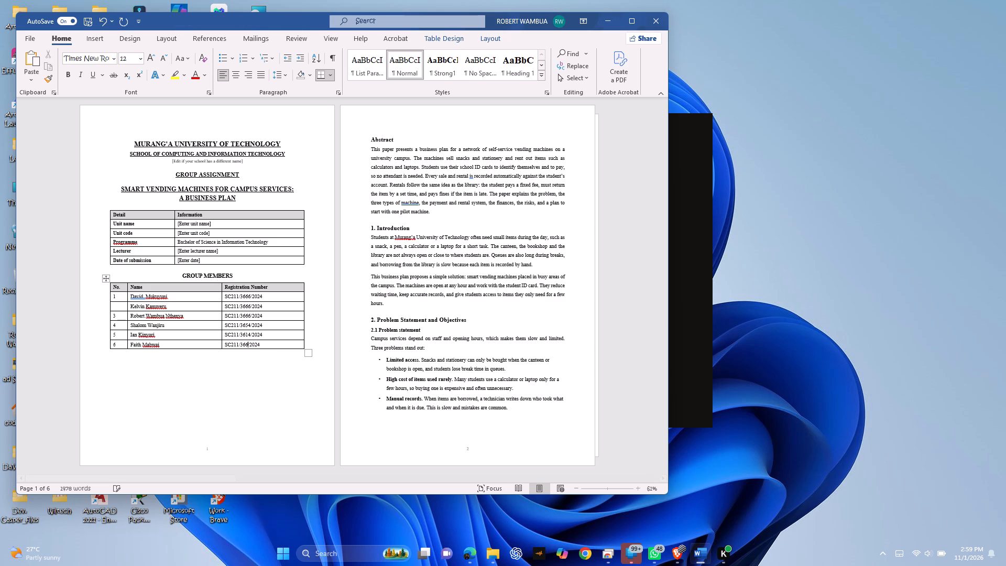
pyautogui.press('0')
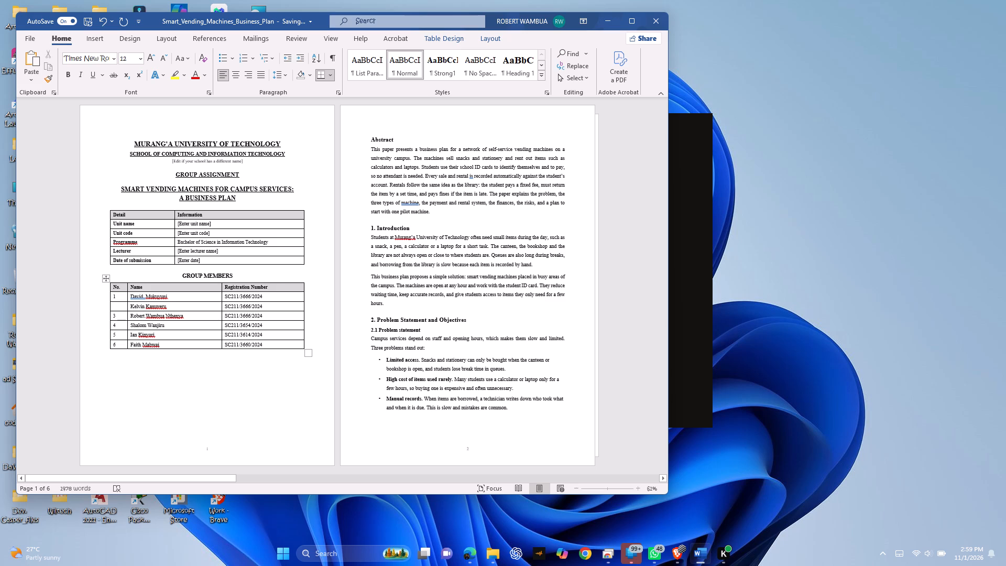
# Correct the third digit of the middle section of the third member's registration number.
pyautogui.click(249, 317)
pyautogui.press('Left')
pyautogui.press('BackSpace')
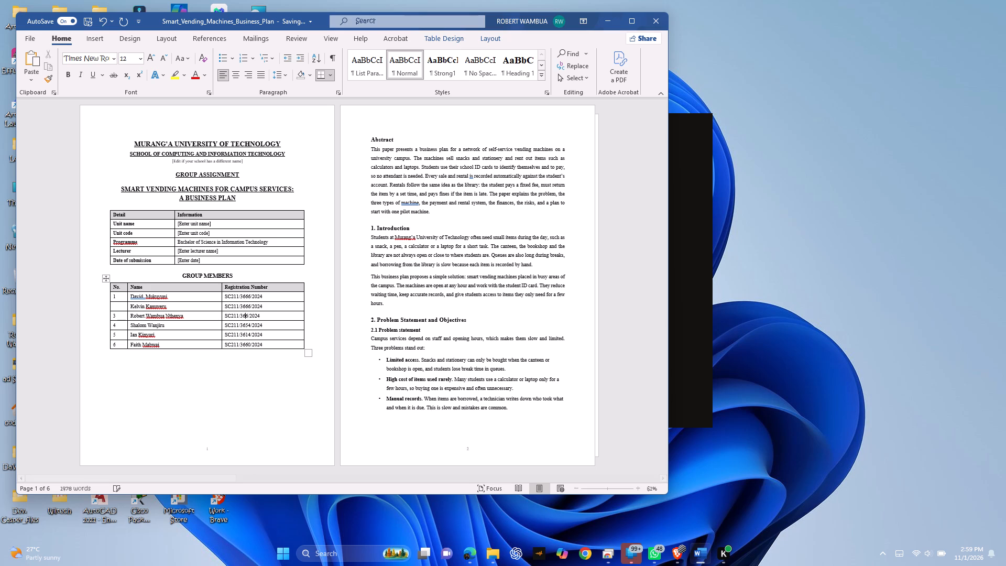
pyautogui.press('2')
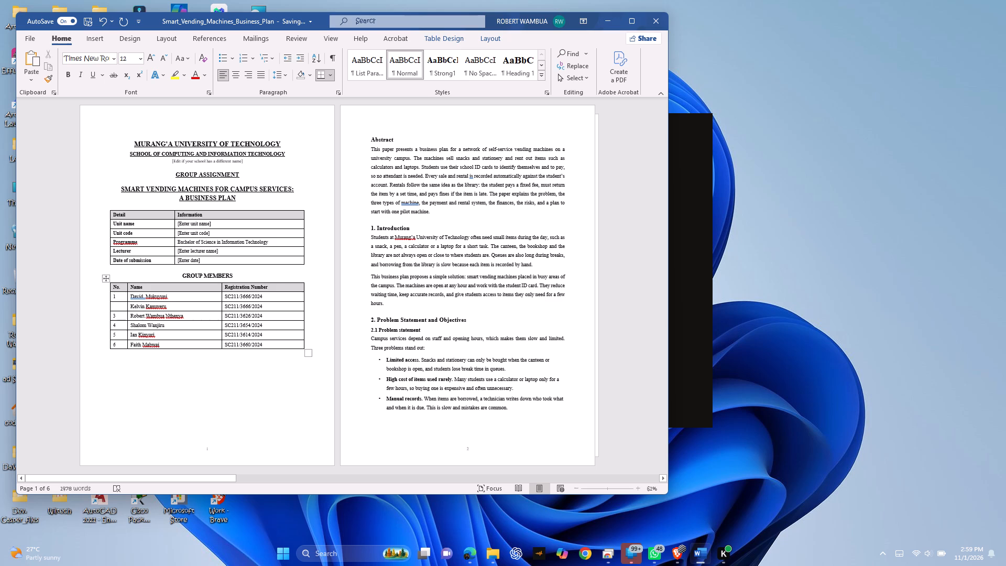
# Replace the four-digit middle section of the second member's registration number with that member's own digits.
pyautogui.click(251, 307)
pyautogui.press('Left')
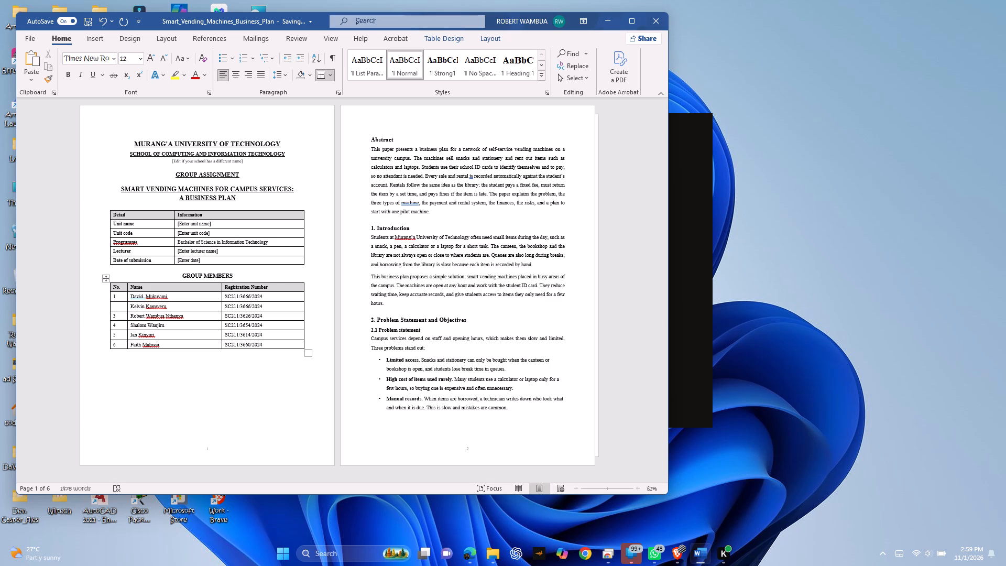
pyautogui.press('Right')
pyautogui.press('BackSpace')
pyautogui.press('BackSpace')
pyautogui.press('BackSpace')
pyautogui.press('BackSpace')
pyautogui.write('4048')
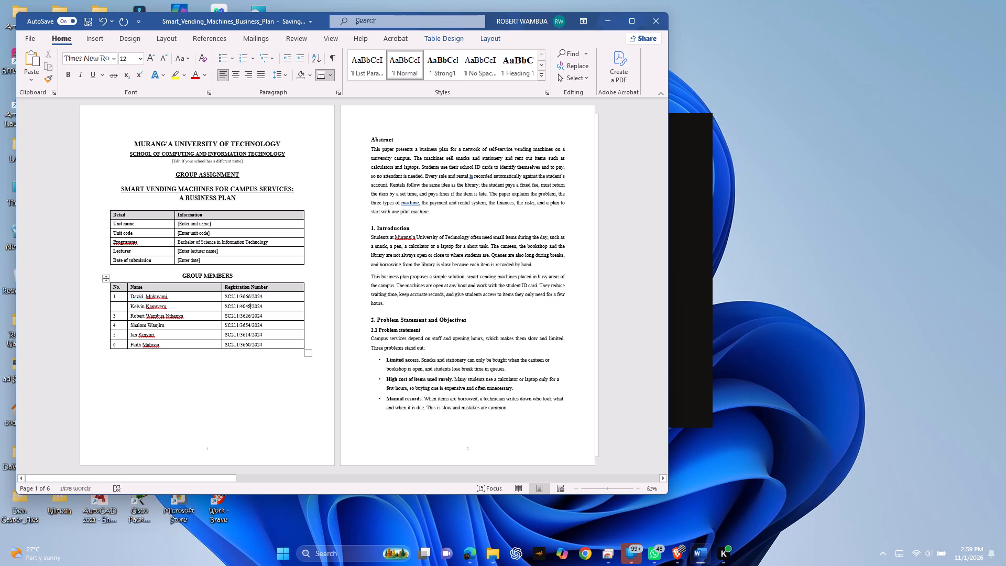
# Clear the unit name placeholder text from the cover page details table.
pyautogui.click(217, 227)
pyautogui.press('BackSpace')
pyautogui.press('BackSpace')
pyautogui.press('BackSpace')
pyautogui.press('BackSpace')
pyautogui.press('BackSpace')
pyautogui.press('BackSpace')
pyautogui.press('BackSpace')
pyautogui.press('BackSpace')
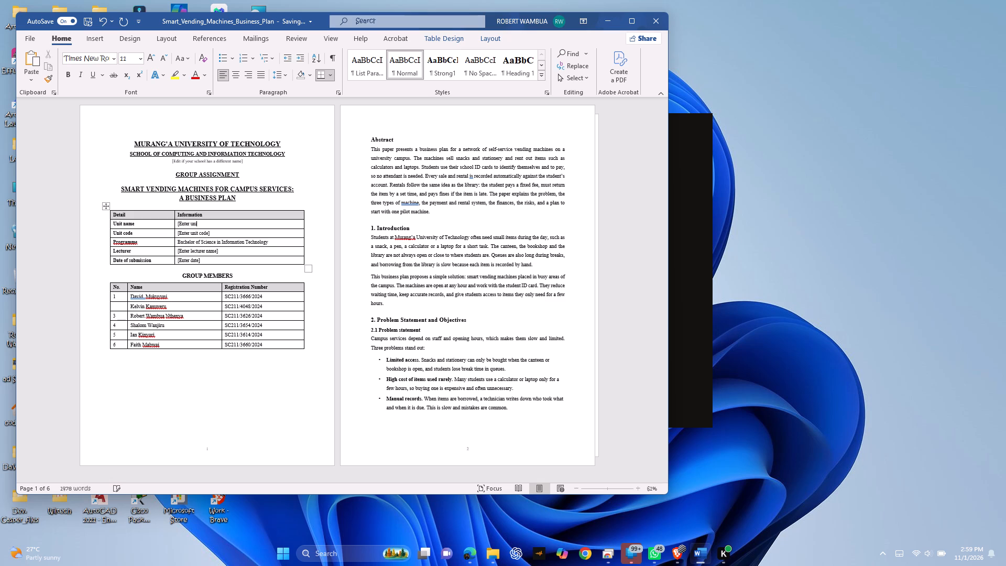
pyautogui.press('BackSpace')
pyautogui.press('BackSpace')
pyautogui.press('BackSpace')
pyautogui.press('BackSpace')
pyautogui.press('BackSpace')
pyautogui.press('BackSpace')
pyautogui.press('BackSpace')
pyautogui.press('BackSpace')
pyautogui.press('BackSpace')
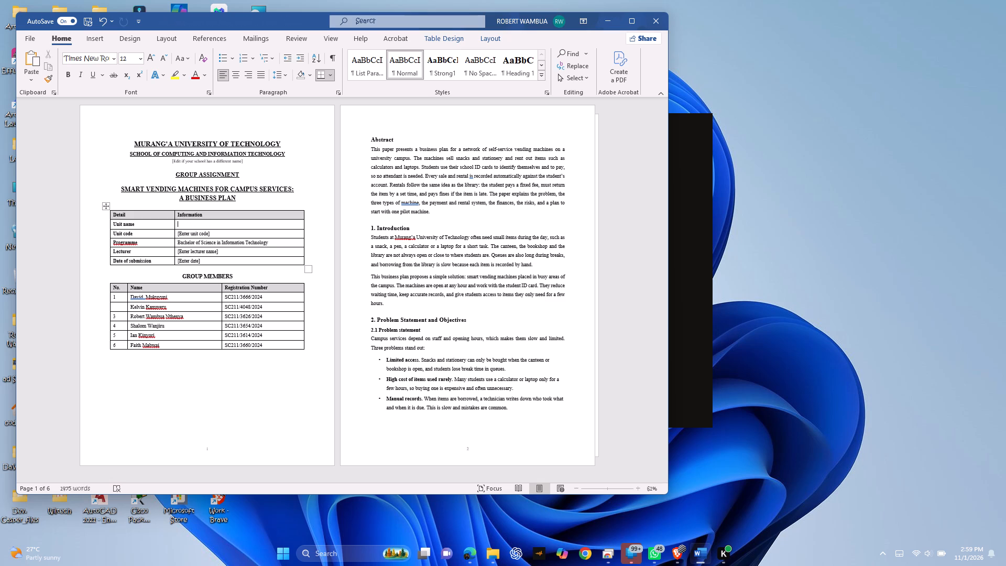
# Delete the Lecturer and Date of submission cells in the details table with the Shift cells up option.
pyautogui.moveTo(302, 264); pyautogui.dragTo(297, 262)
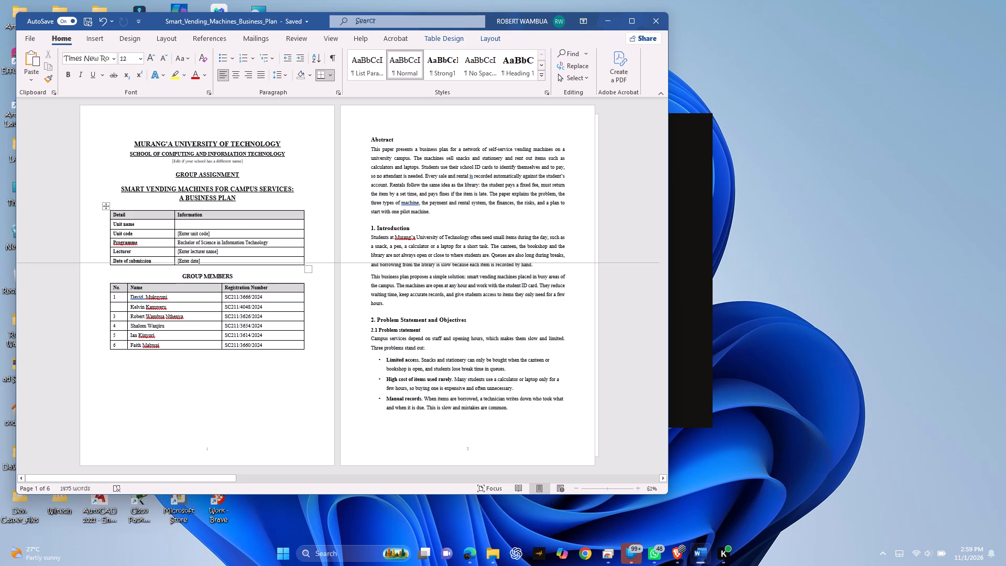
pyautogui.moveTo(297, 262); pyautogui.dragTo(252, 254)
pyautogui.click(247, 258)
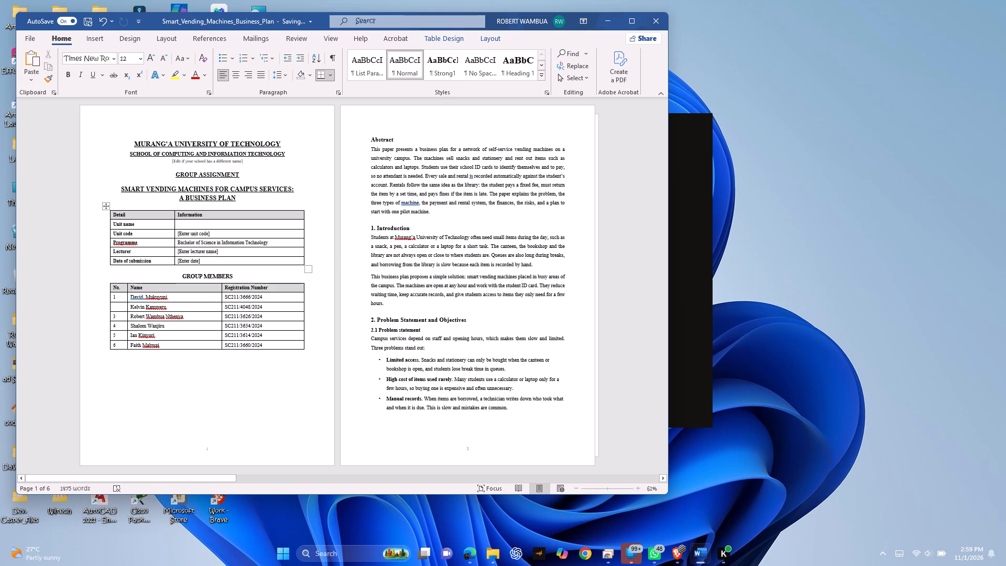
pyautogui.moveTo(116, 251); pyautogui.dragTo(172, 251)
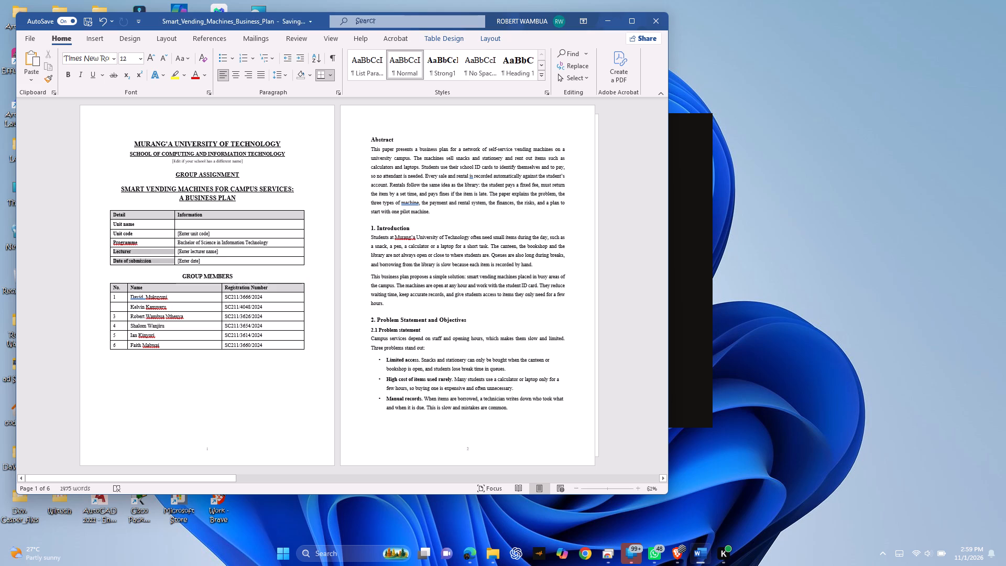
pyautogui.moveTo(172, 251); pyautogui.dragTo(279, 262)
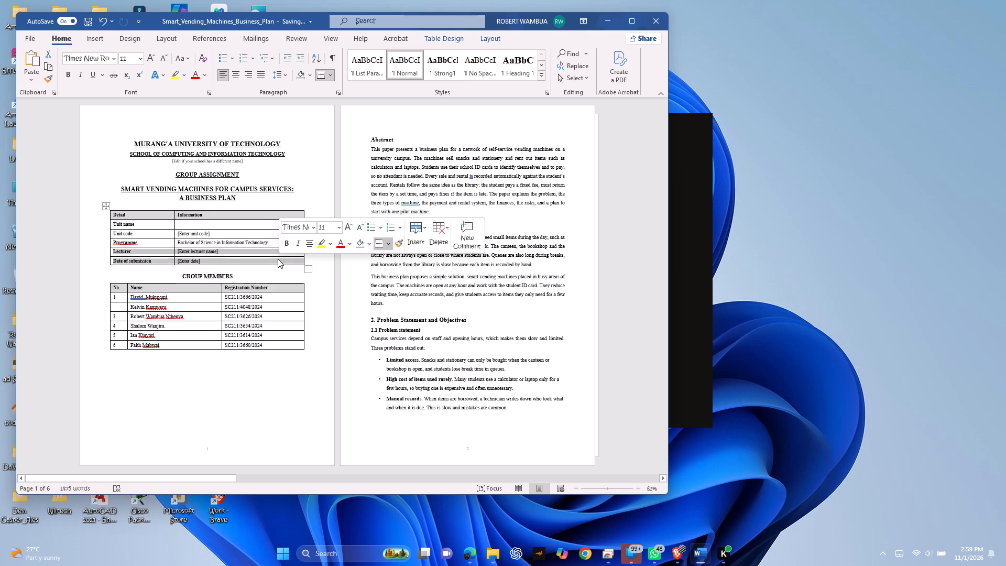
pyautogui.press('BackSpace')
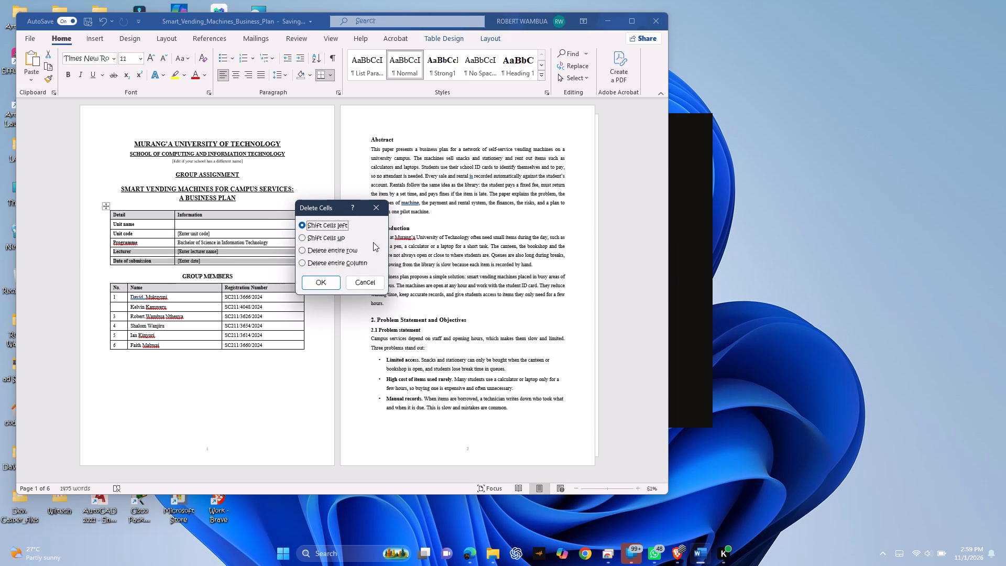
pyautogui.click(314, 236)
pyautogui.click(314, 282)
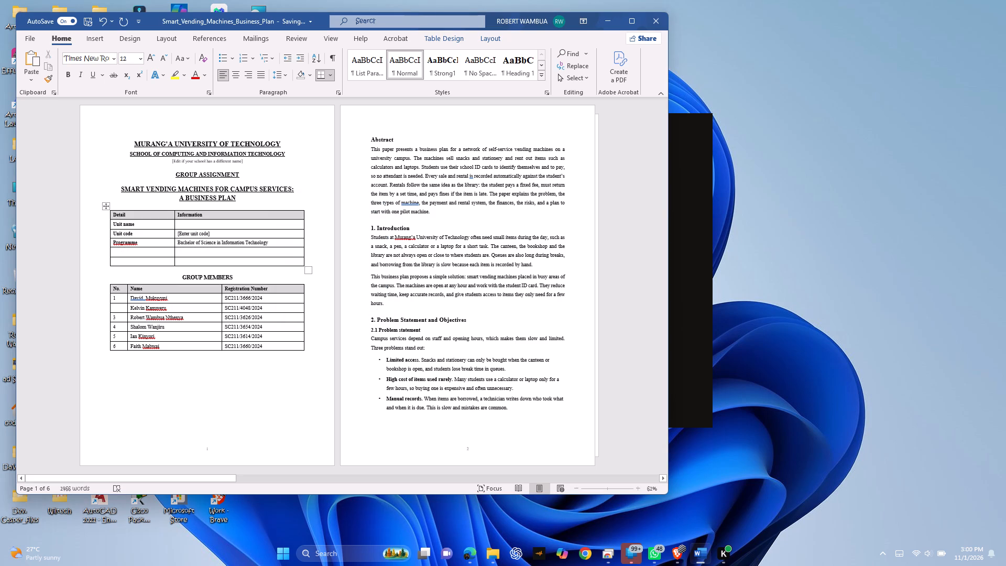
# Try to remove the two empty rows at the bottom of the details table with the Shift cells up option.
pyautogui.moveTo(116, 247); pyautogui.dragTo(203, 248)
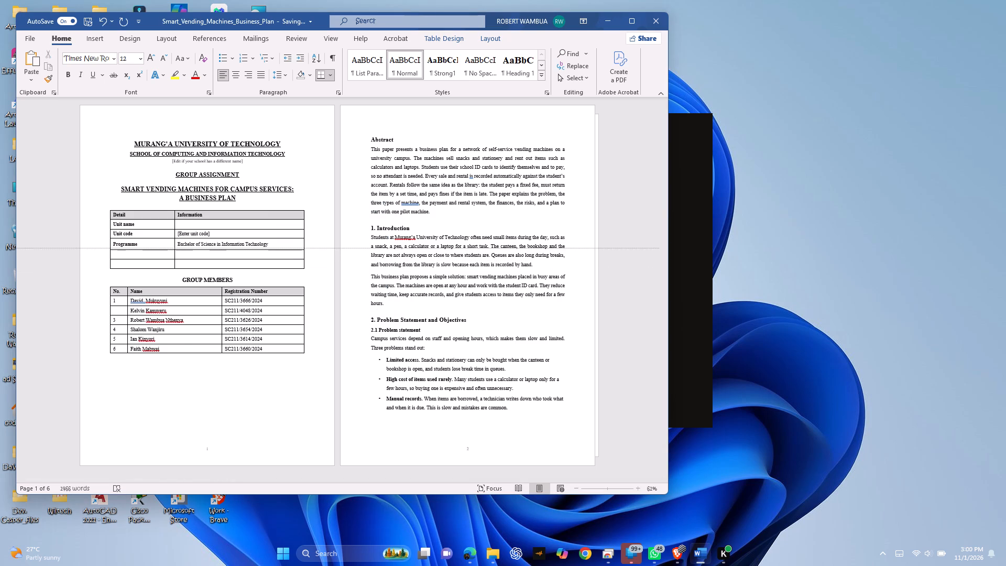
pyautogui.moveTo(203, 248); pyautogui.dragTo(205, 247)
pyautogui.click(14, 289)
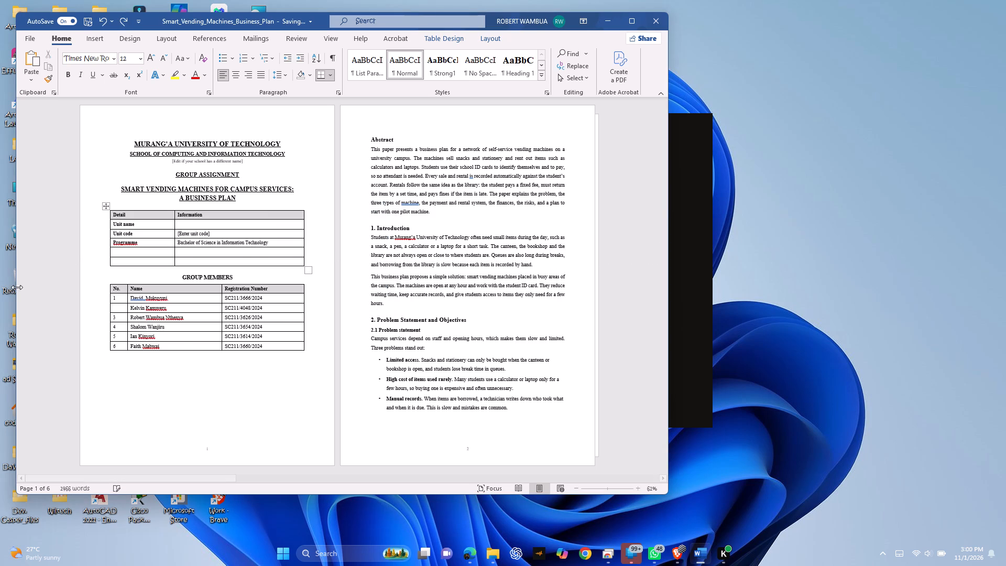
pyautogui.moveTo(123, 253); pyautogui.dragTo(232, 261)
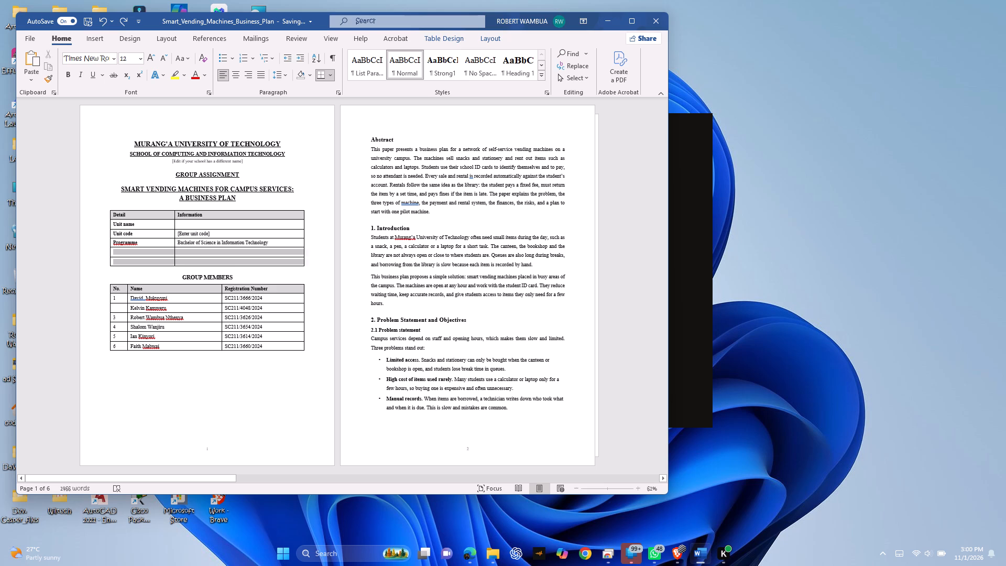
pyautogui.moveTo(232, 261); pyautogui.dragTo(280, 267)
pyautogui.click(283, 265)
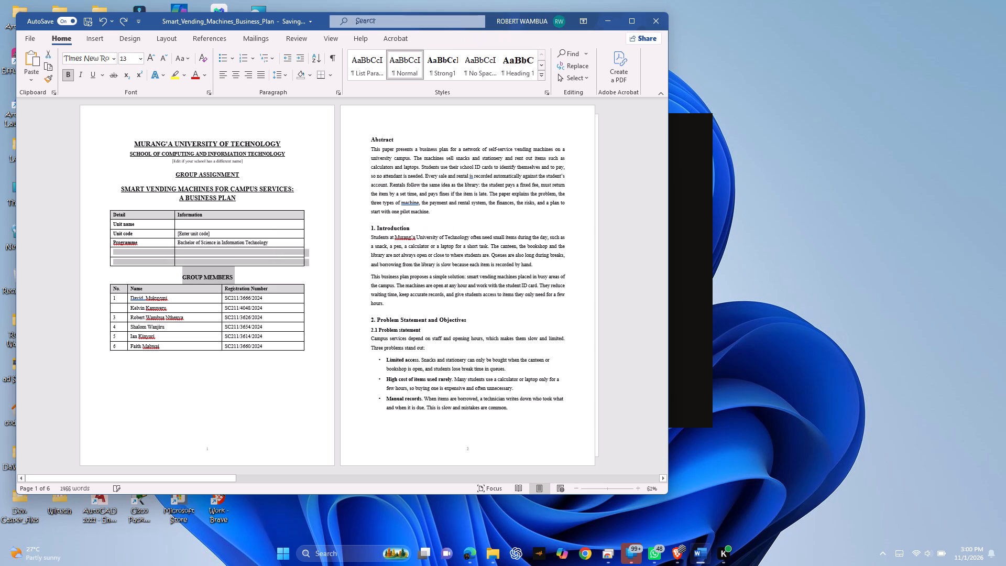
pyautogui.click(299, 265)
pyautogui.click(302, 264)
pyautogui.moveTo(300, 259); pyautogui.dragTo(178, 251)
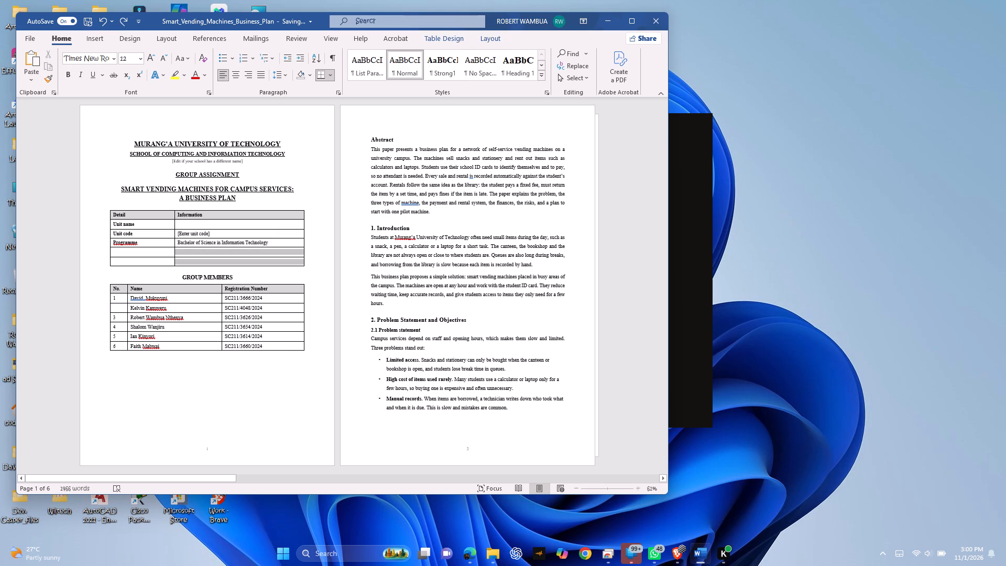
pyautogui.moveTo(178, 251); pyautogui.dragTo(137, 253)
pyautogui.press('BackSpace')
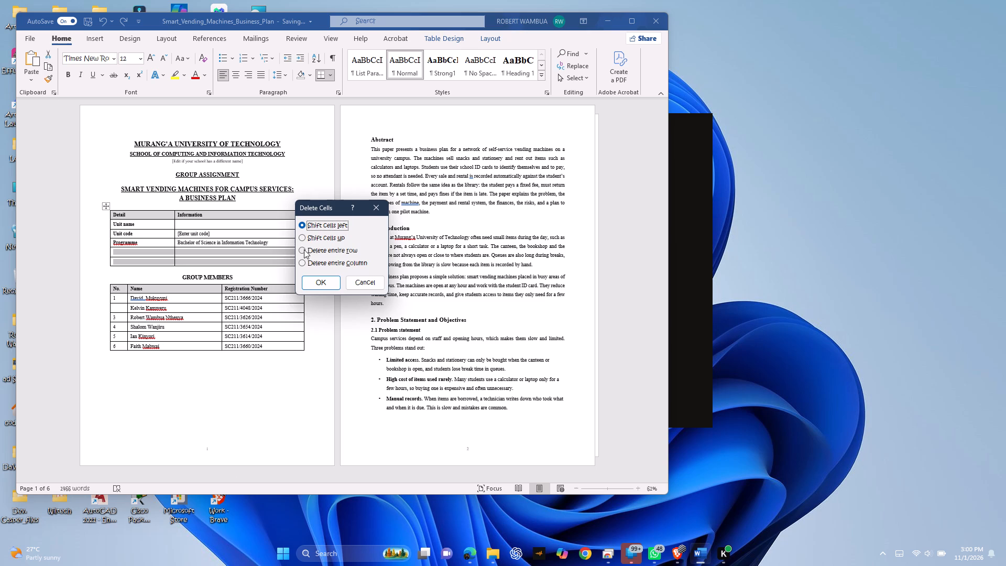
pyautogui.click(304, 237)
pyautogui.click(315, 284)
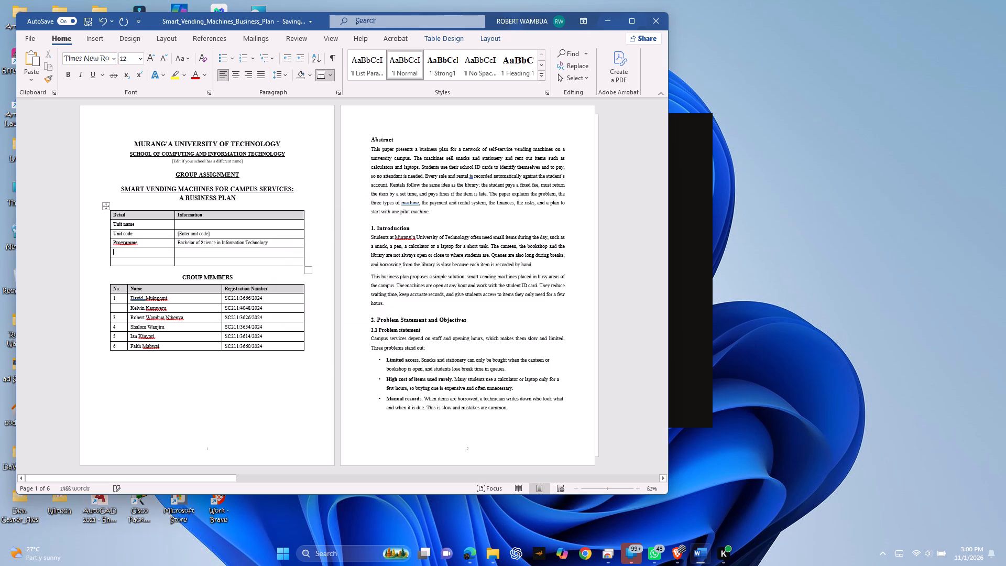
# Delete the two empty rows below Programme in the details table with the Shift cells left option.
pyautogui.click(225, 254)
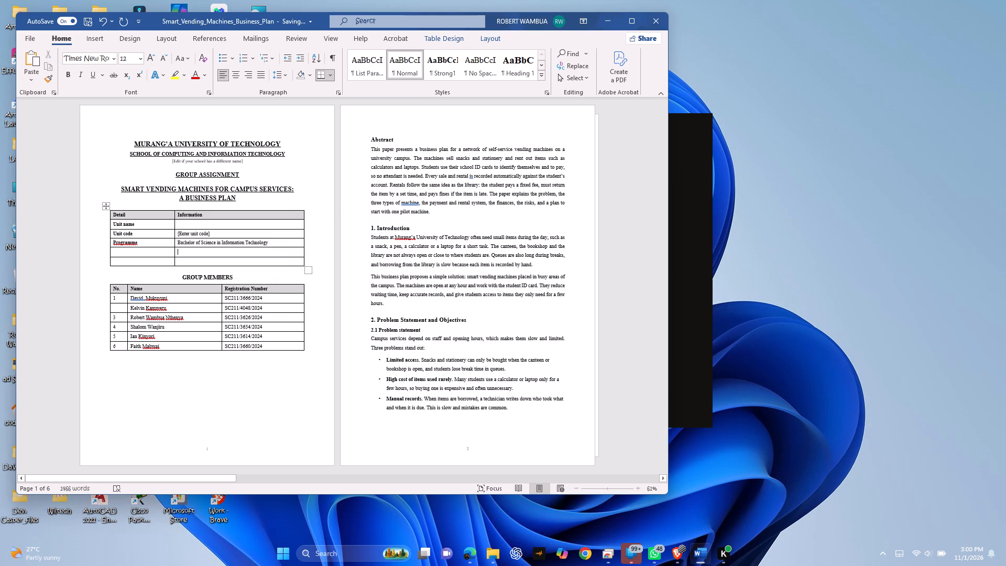
pyautogui.click(113, 251)
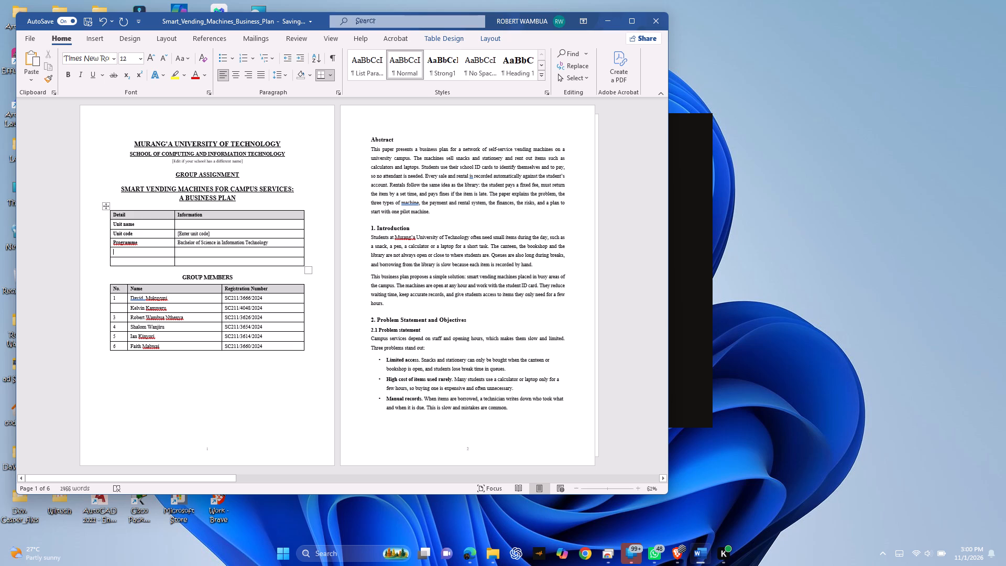
pyautogui.click(116, 249)
pyautogui.moveTo(115, 254); pyautogui.dragTo(228, 268)
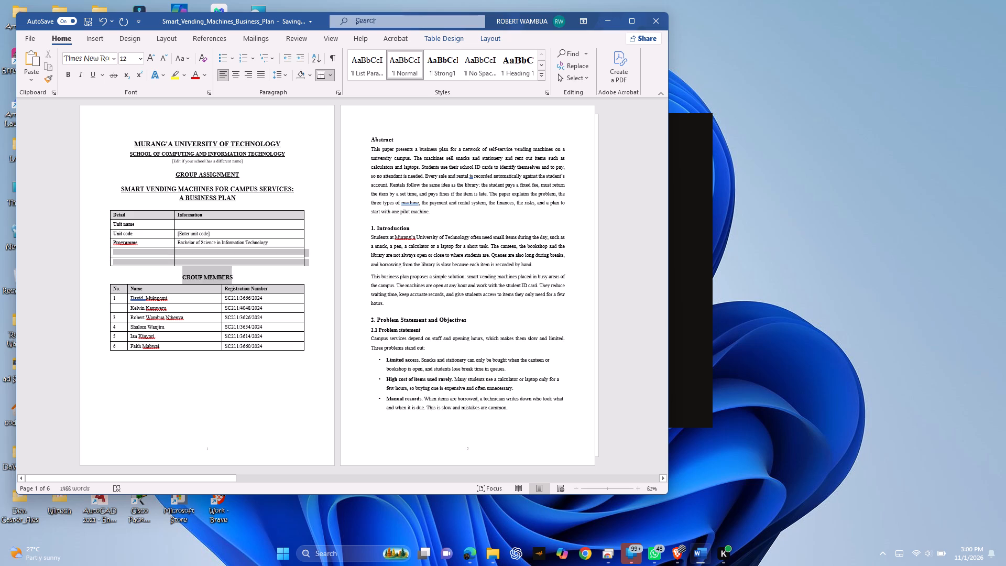
pyautogui.moveTo(228, 268); pyautogui.dragTo(269, 260)
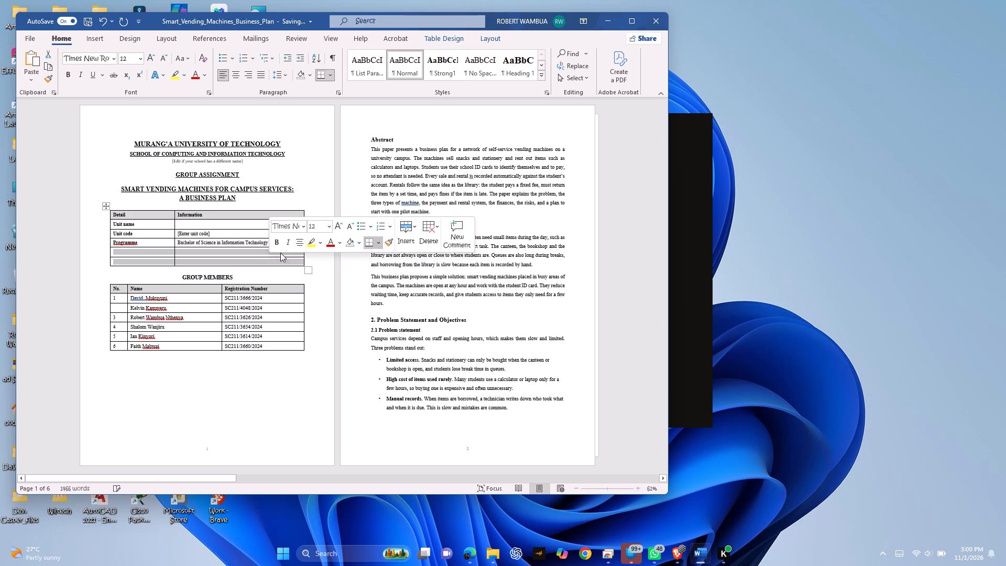
pyautogui.press('BackSpace')
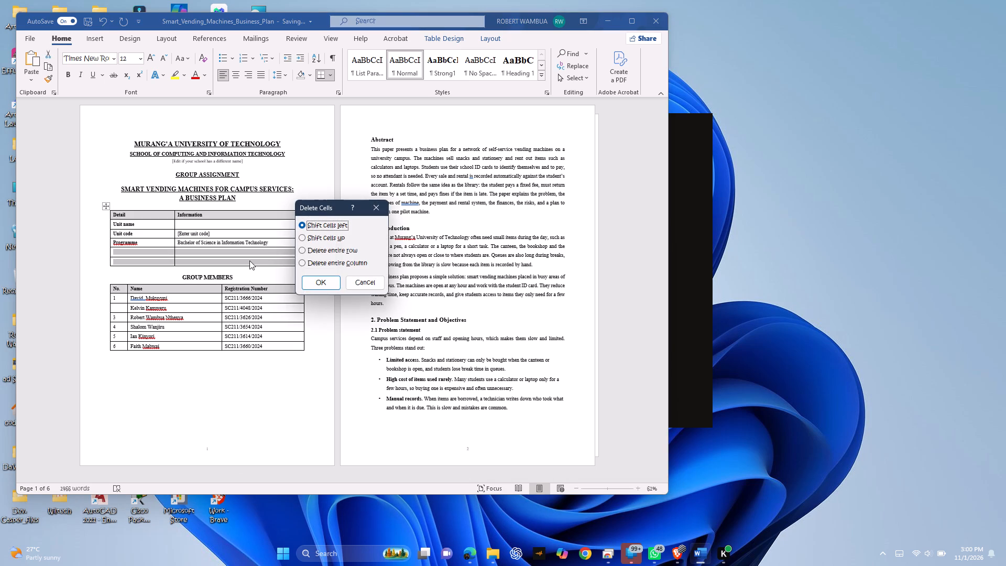
pyautogui.click(323, 288)
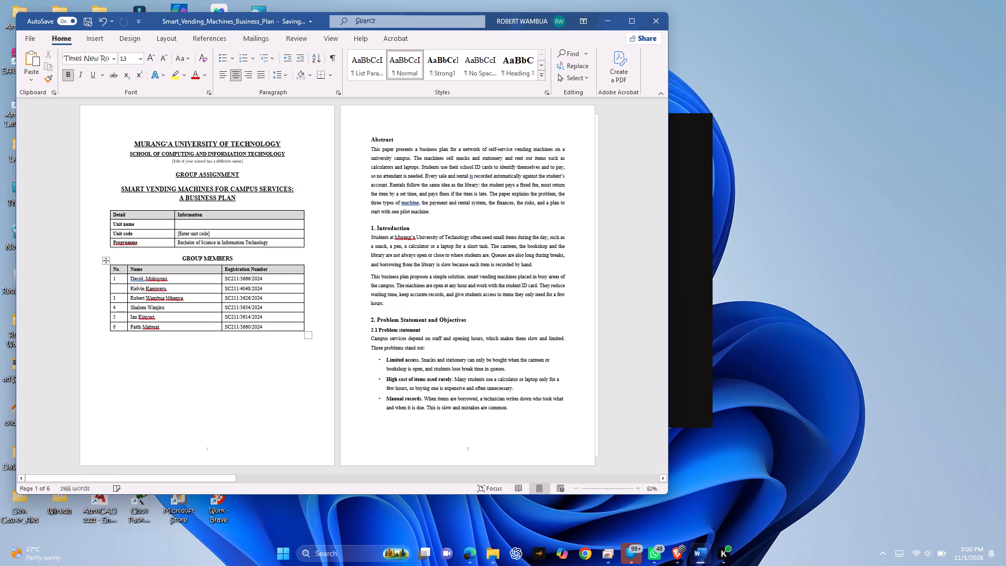
# Enter BHR 310 in the Unit name row of the details table.
pyautogui.click(183, 223)
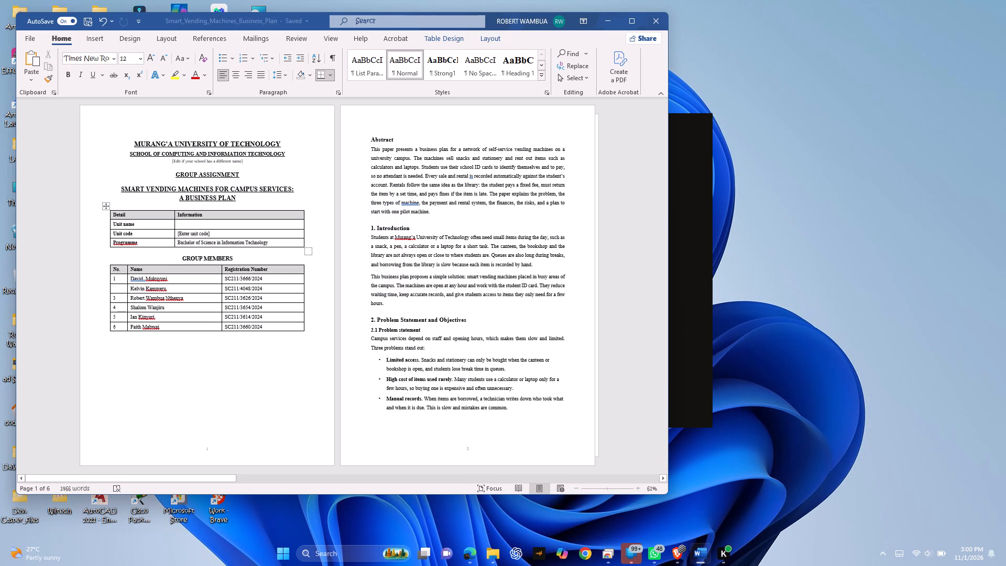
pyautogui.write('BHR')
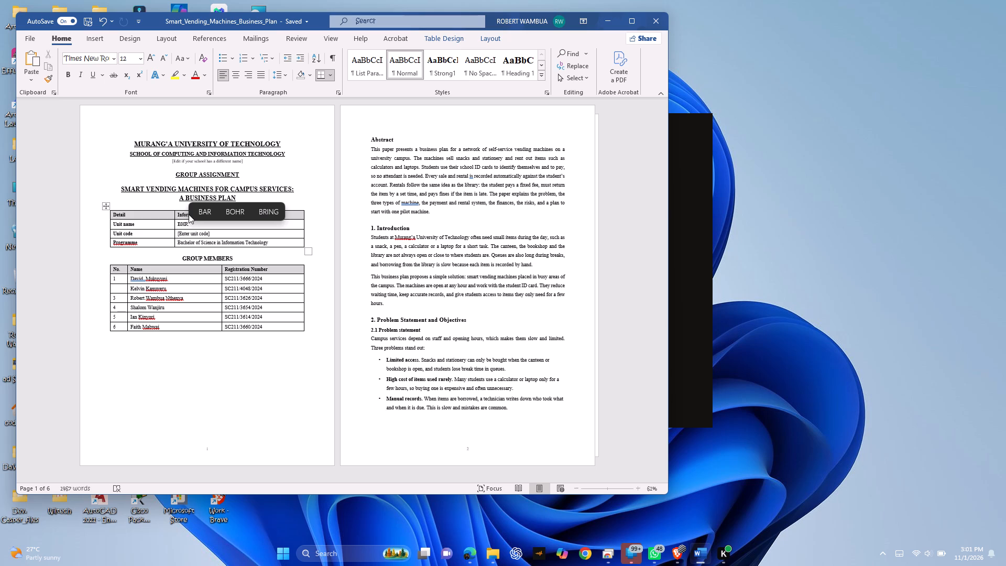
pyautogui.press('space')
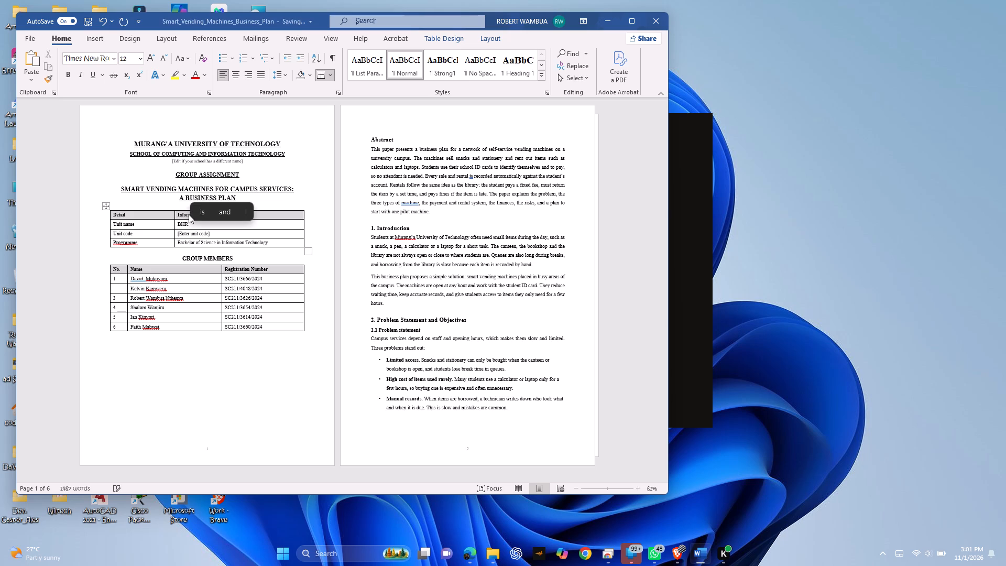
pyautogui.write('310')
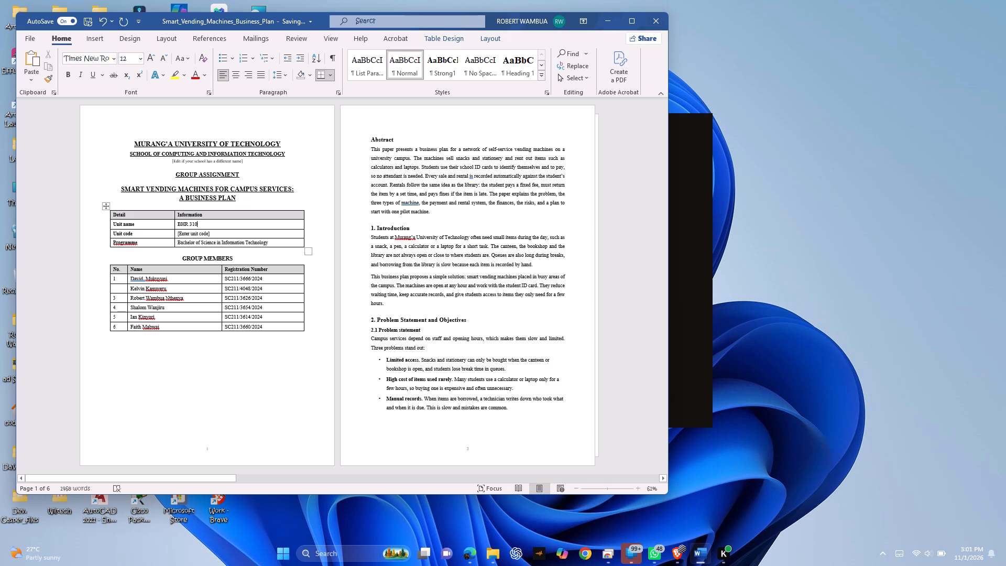
# Replace the placeholder in the Unit code row of the details table with Entrepreneurship.
pyautogui.click(224, 234)
pyautogui.press('BackSpace')
pyautogui.press('BackSpace')
pyautogui.press('BackSpace')
pyautogui.press('BackSpace')
pyautogui.press('BackSpace')
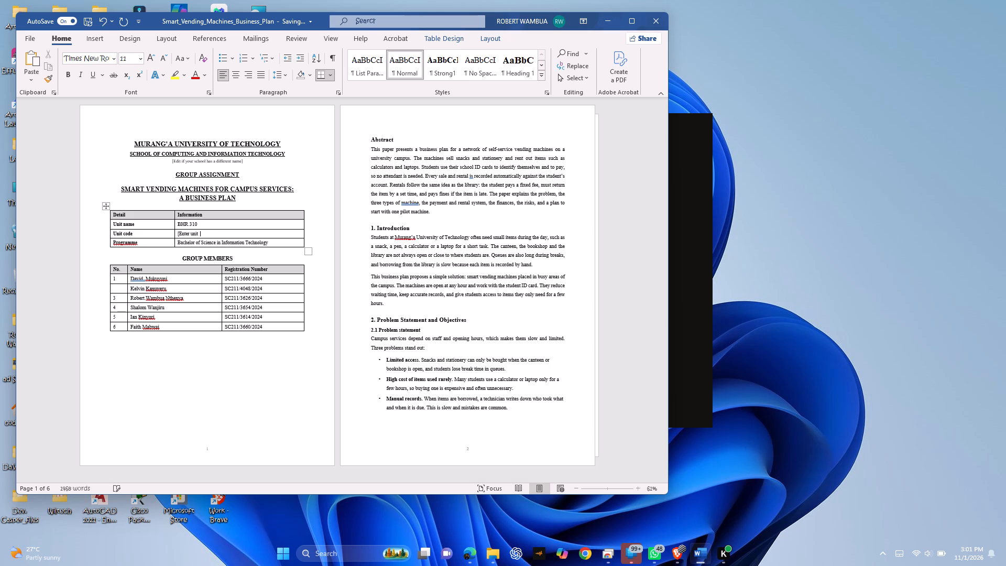
pyautogui.press('BackSpace')
pyautogui.press('BackSpace')
pyautogui.press('BackSpace')
pyautogui.press('BackSpace')
pyautogui.press('BackSpace')
pyautogui.press('BackSpace')
pyautogui.press('BackSpace')
pyautogui.press('BackSpace')
pyautogui.press('BackSpace')
pyautogui.press('BackSpace')
pyautogui.press('BackSpace')
pyautogui.press('BackSpace')
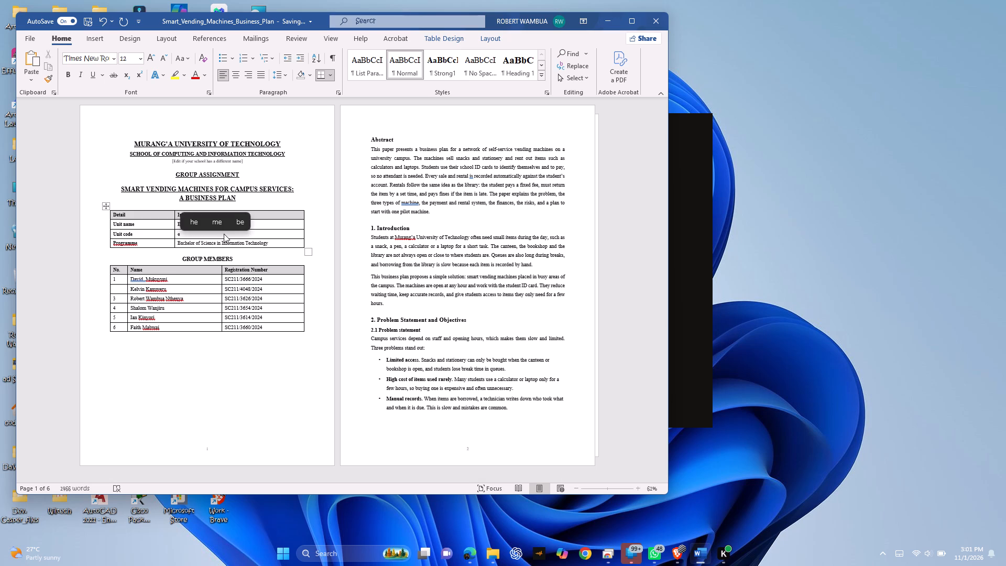
pyautogui.press('BackSpace')
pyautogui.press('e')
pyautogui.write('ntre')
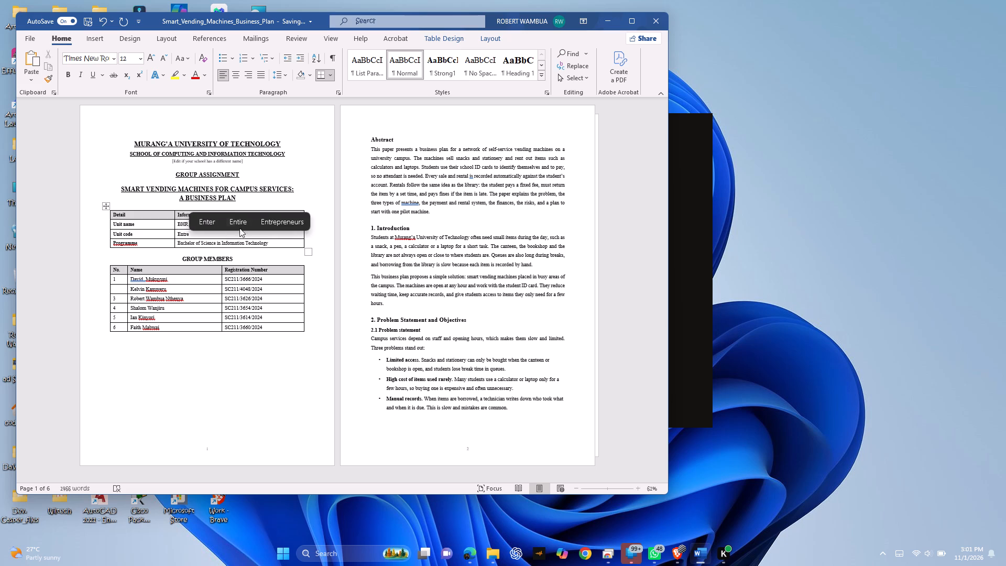
pyautogui.click(285, 217)
pyautogui.press('BackSpace')
pyautogui.press('BackSpace')
pyautogui.press('BackSpace')
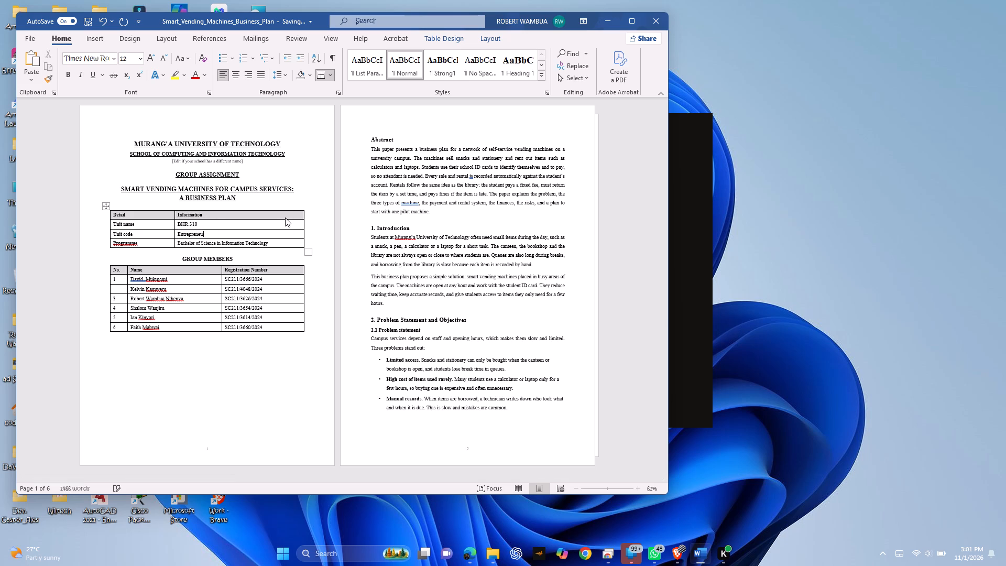
pyautogui.press('BackSpace')
pyautogui.press('BackSpace')
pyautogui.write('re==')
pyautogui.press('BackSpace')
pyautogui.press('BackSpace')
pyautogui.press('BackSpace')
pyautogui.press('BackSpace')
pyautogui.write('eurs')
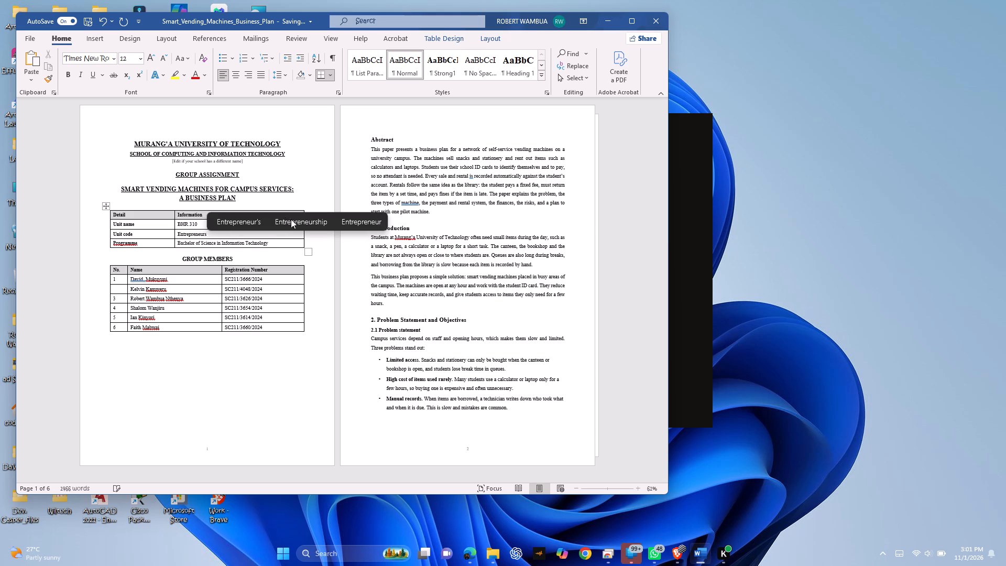
pyautogui.click(301, 223)
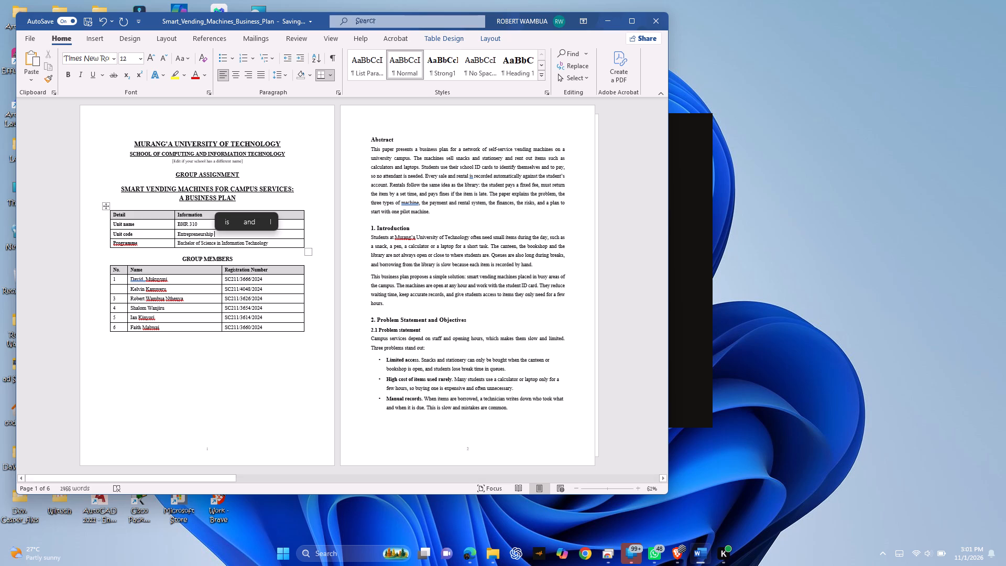
# Maximize the document window and review the whole business plan in Read Mode through to the last screen.
pyautogui.click(629, 18)
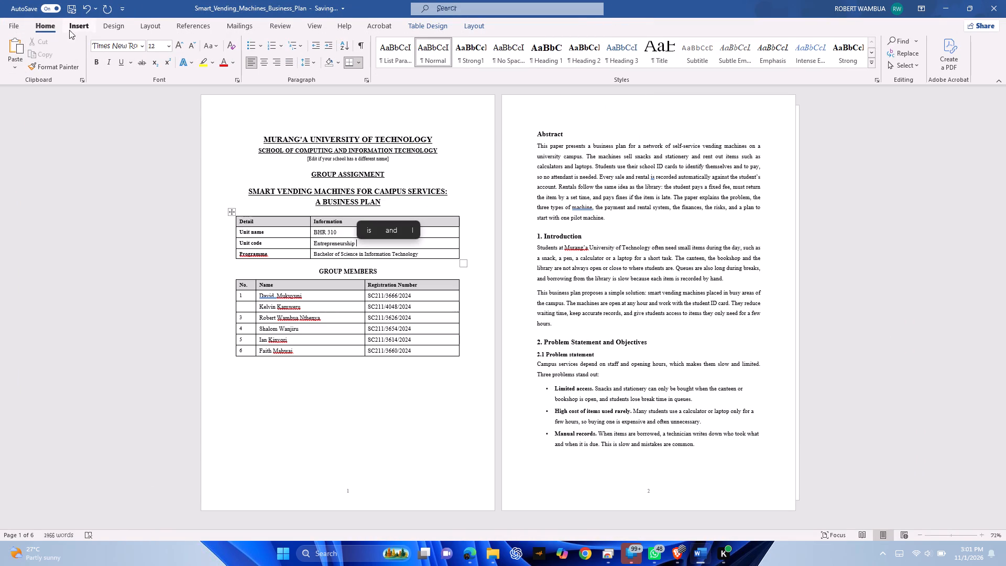
pyautogui.click(312, 20)
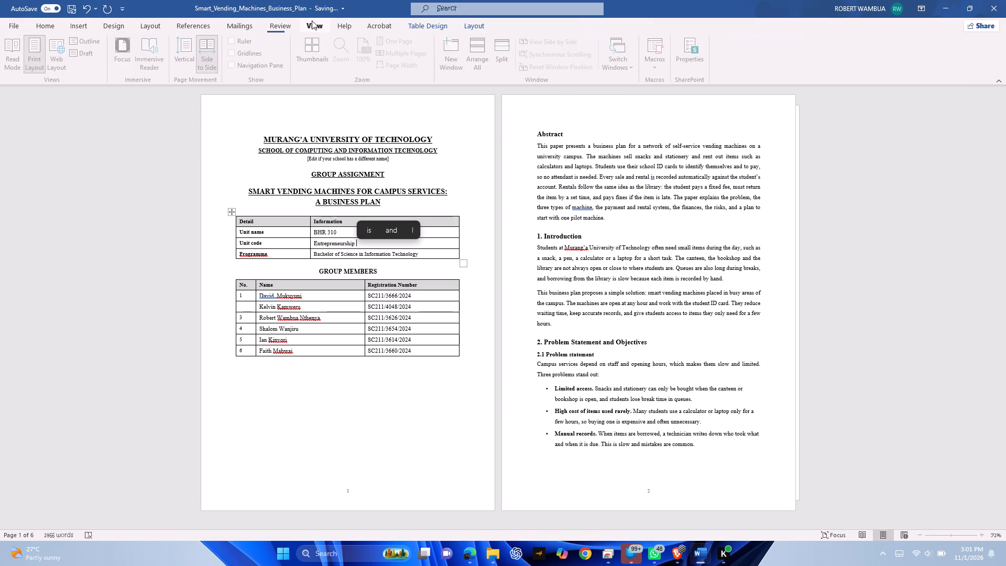
pyautogui.click(20, 57)
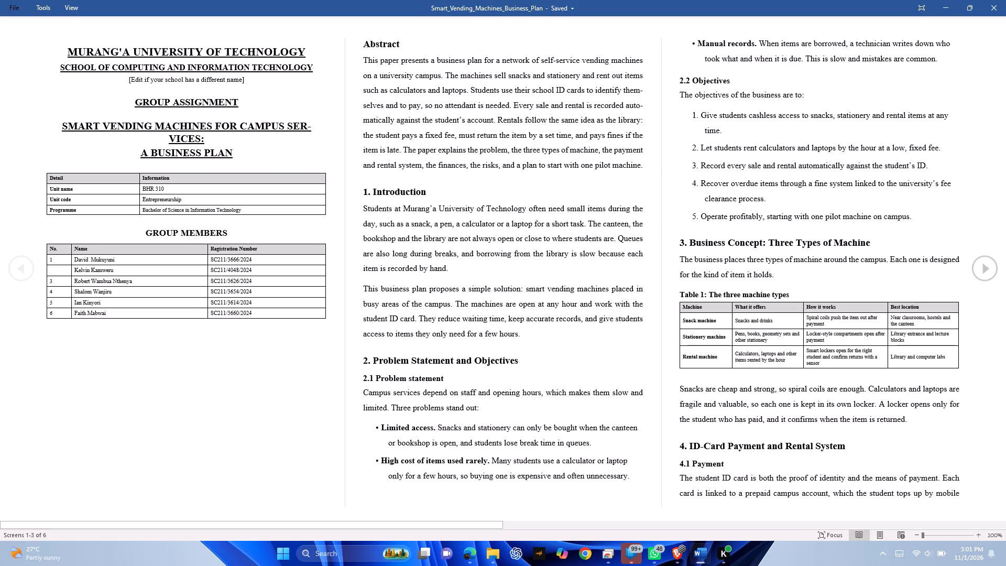
pyautogui.click(978, 275)
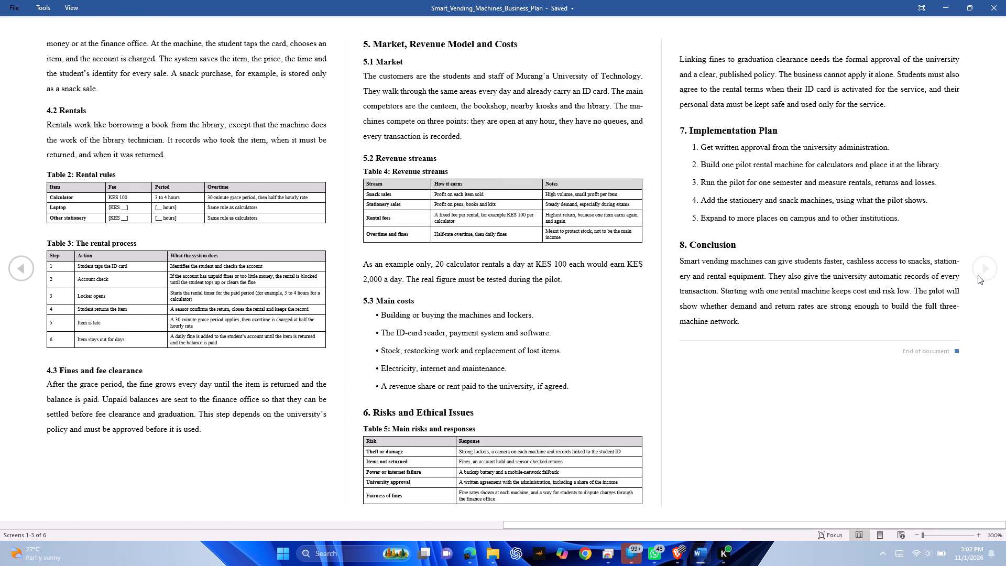
pyautogui.click(978, 275)
# Close the Smart_Vending_Machines_Business_Plan document.
pyautogui.click(990, 13)
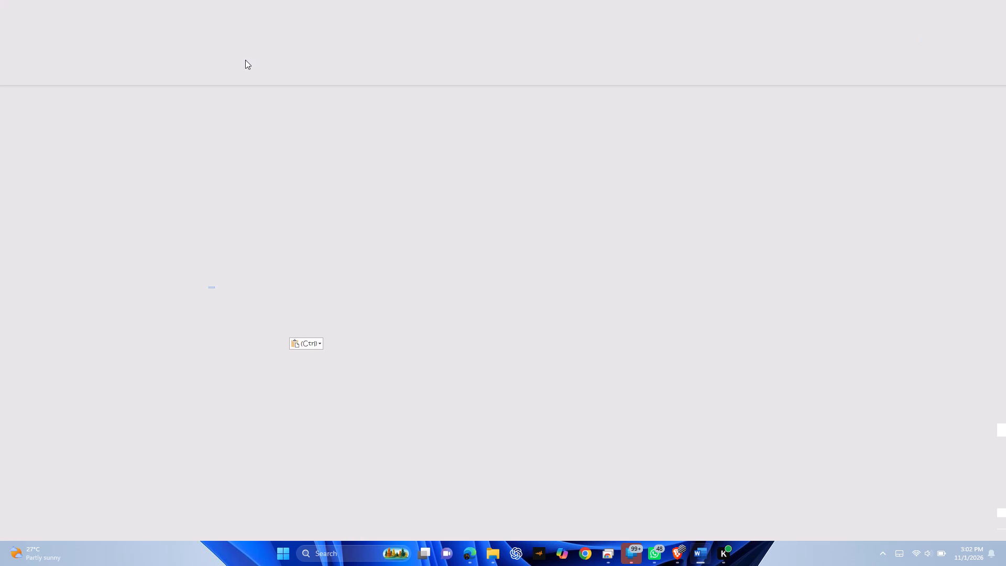
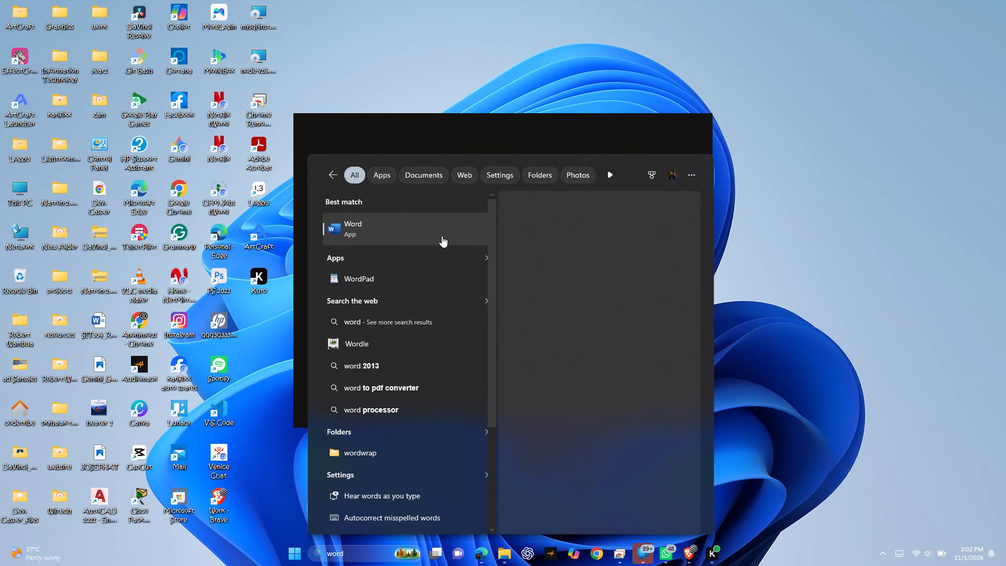
# Start Word and reopen the recent document Smart_Vending_Machines_Business_Plan.
pyautogui.click(443, 236)
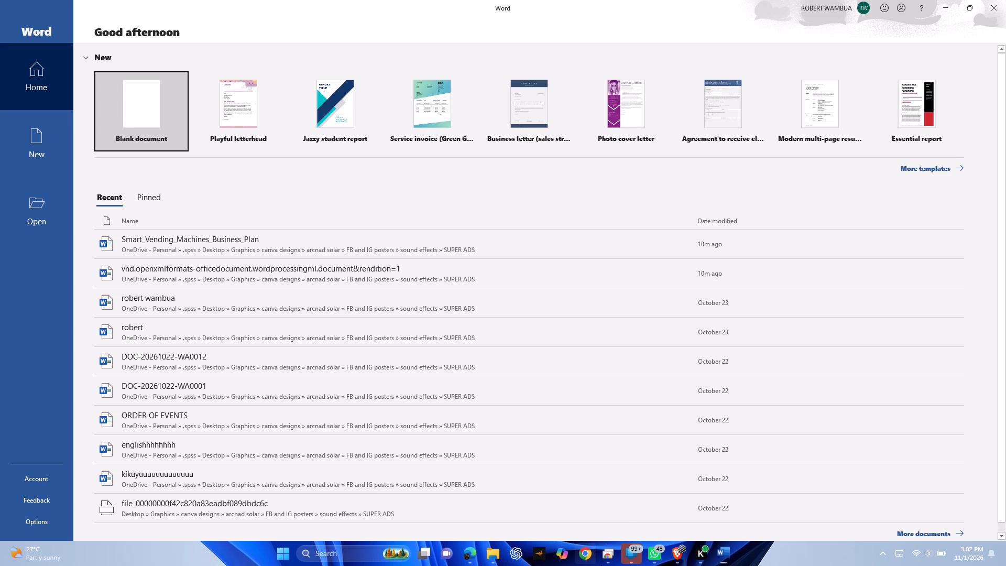
pyautogui.click(360, 239)
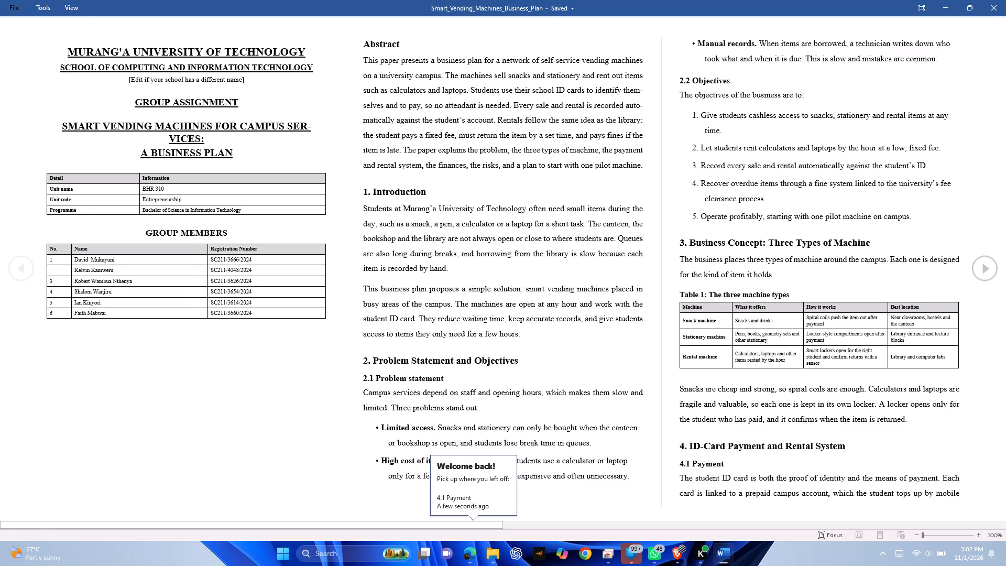
# Save a copy of the business plan as a PDF named Smart_Vending_Machines_Business_Plan in the SUPER ADS folder on this PC.
pyautogui.click(10, 9)
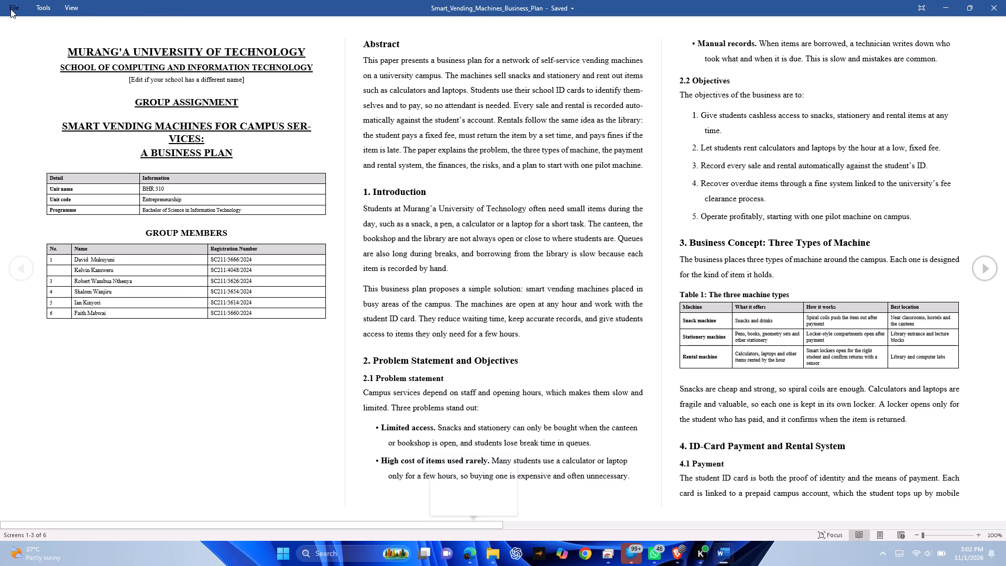
pyautogui.click(38, 172)
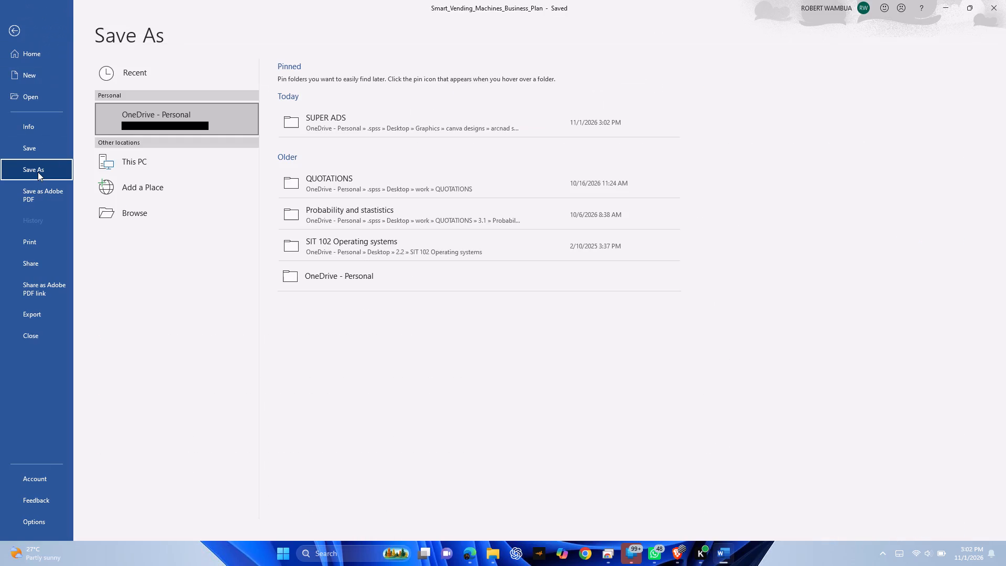
pyautogui.click(140, 165)
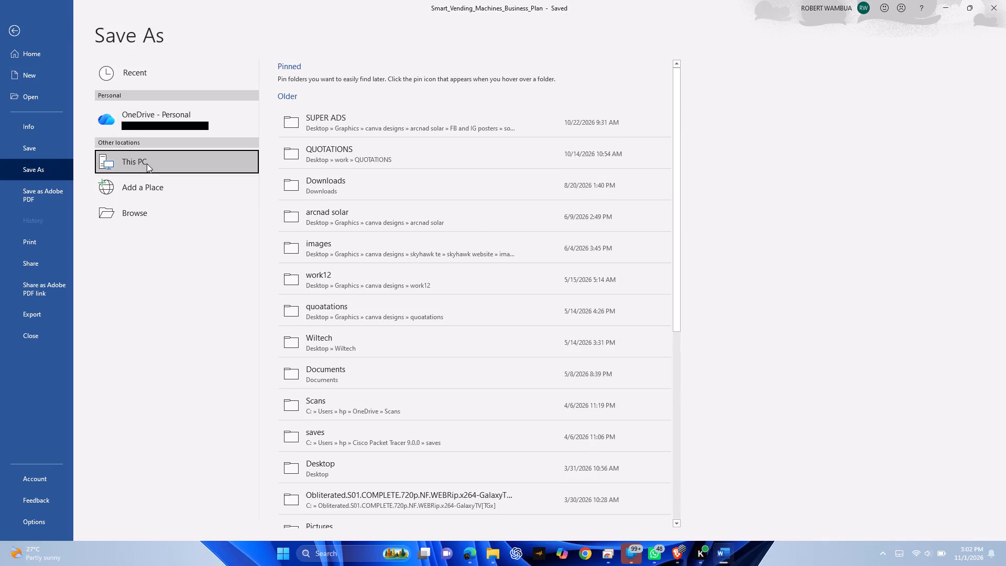
pyautogui.click(378, 110)
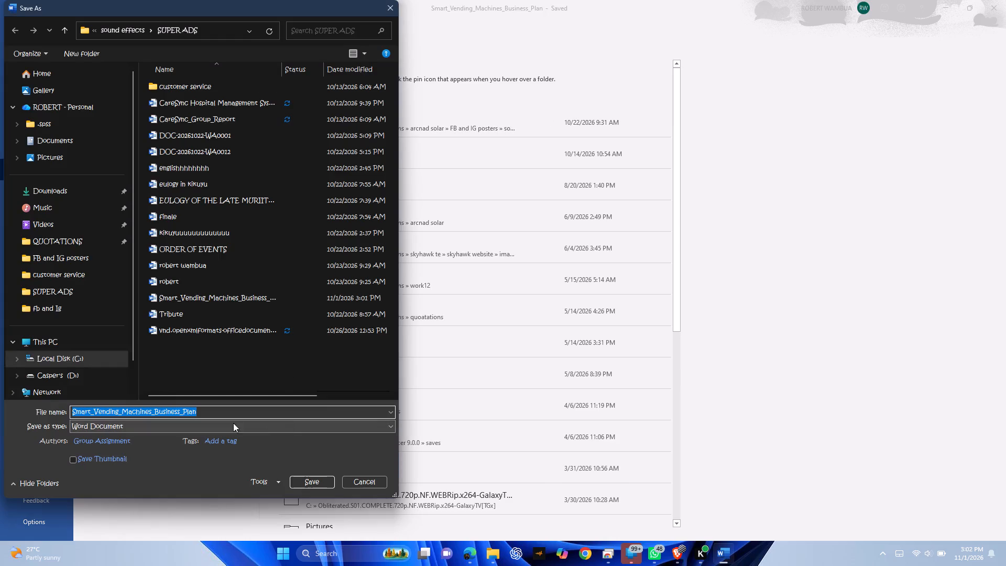
pyautogui.click(123, 426)
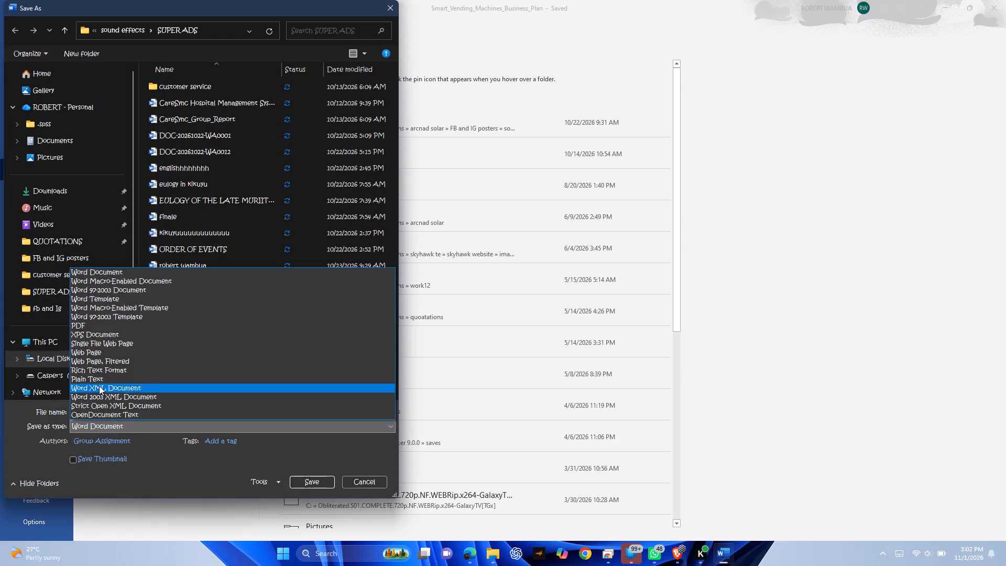
pyautogui.click(116, 321)
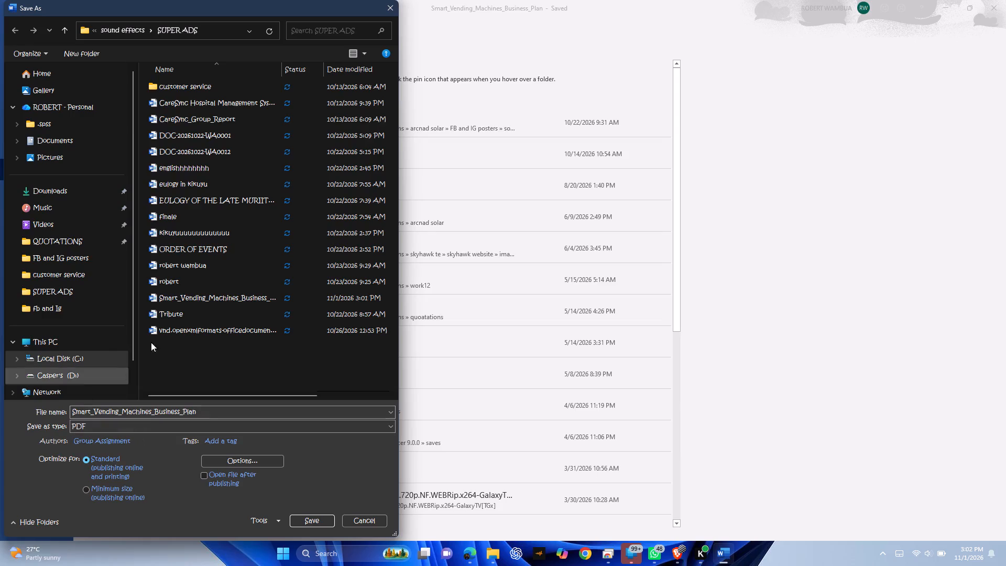
pyautogui.click(300, 525)
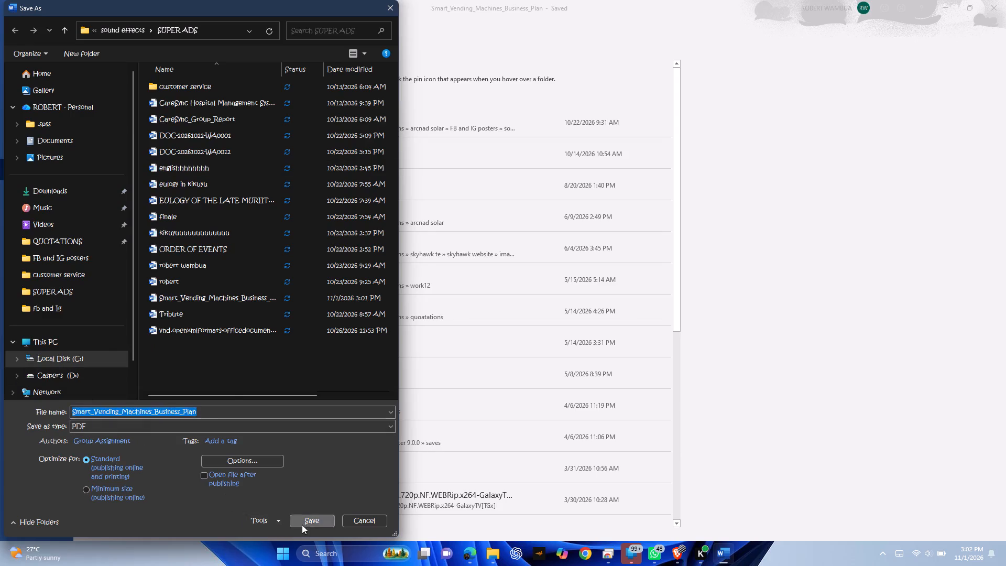
# Switch from Word to the Brave browser.
pyautogui.click(680, 557)
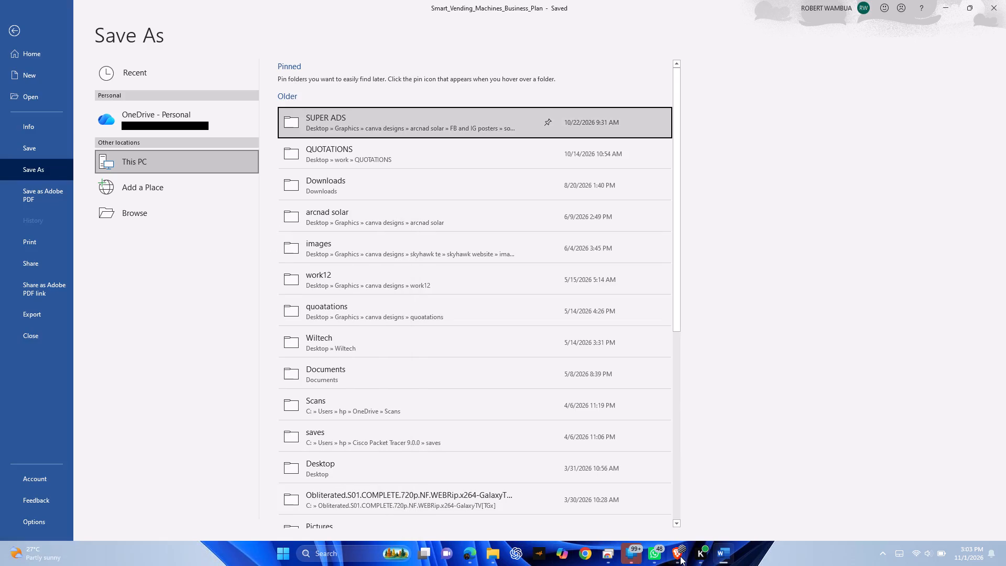
pyautogui.click(674, 565)
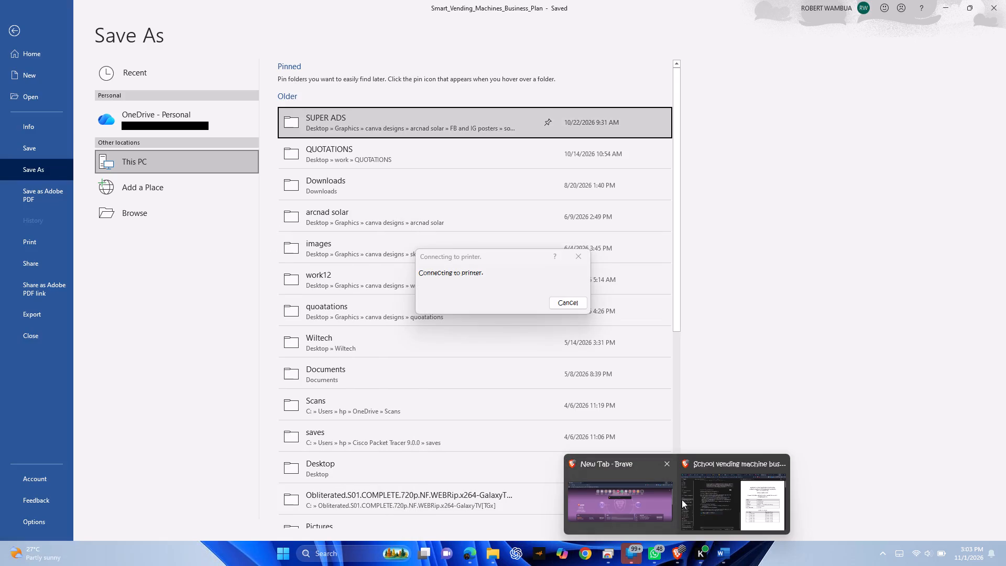
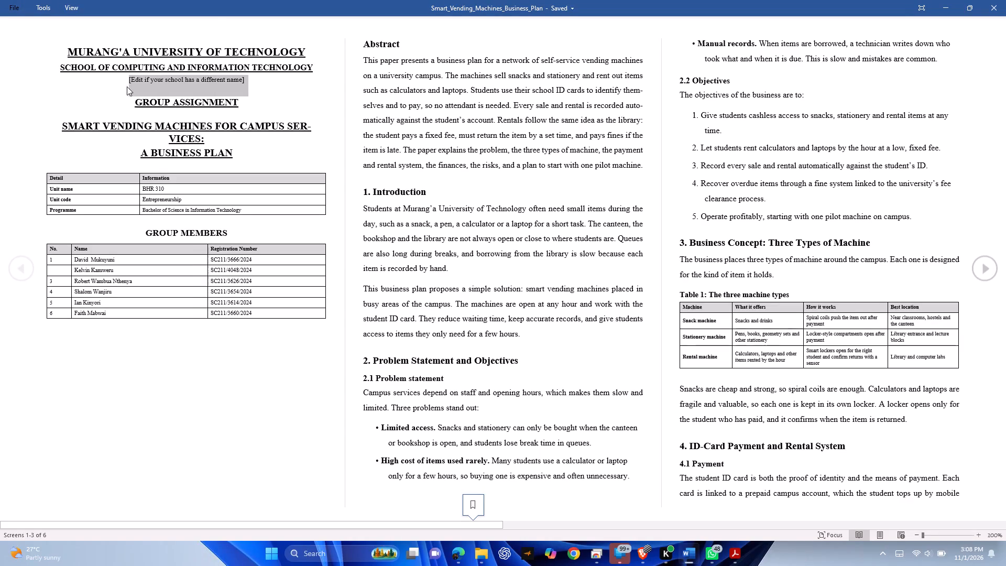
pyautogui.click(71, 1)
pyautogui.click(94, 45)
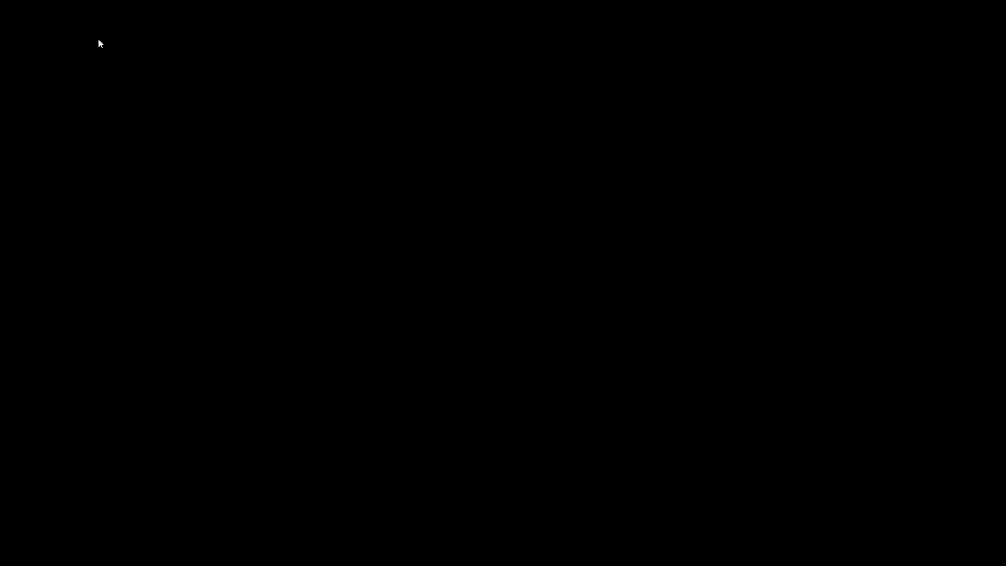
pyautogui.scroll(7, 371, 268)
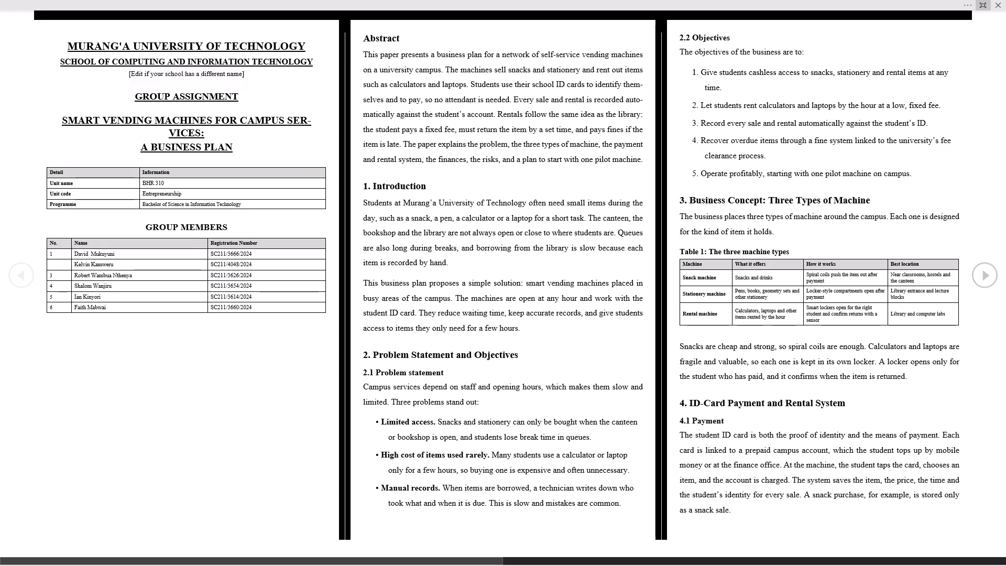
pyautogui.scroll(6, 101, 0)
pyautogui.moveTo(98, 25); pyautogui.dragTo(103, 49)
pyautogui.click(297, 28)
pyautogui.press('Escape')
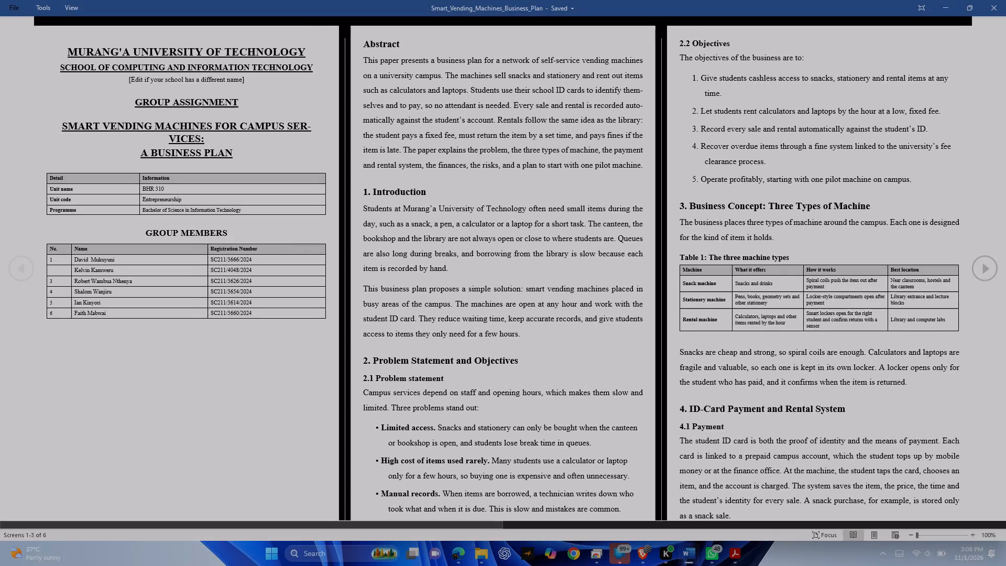
# Switch the document from reading view to editing and delete the note "[Edit if your school has a different name]" from the cover page.
pyautogui.doubleClick(75, 2)
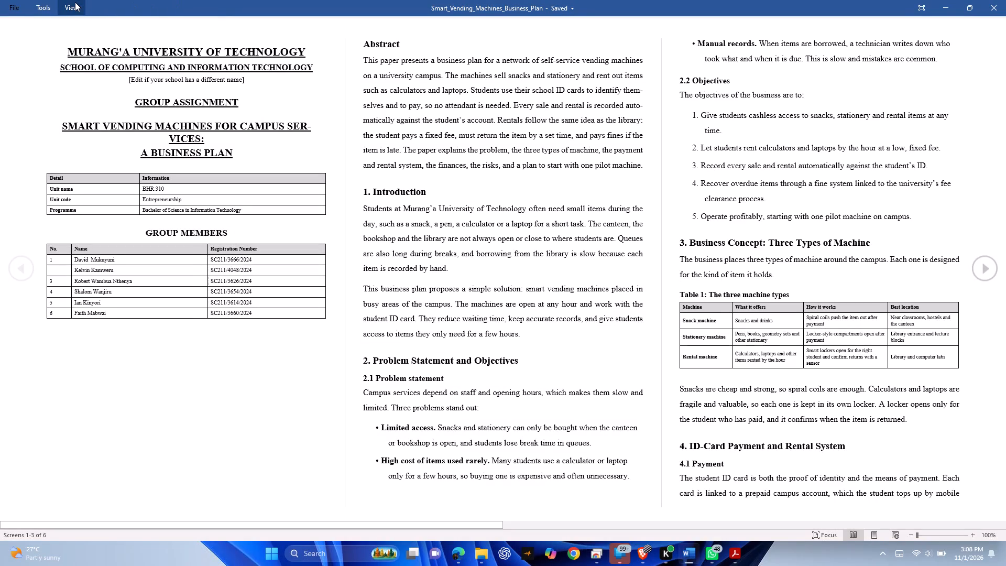
pyautogui.click(74, 2)
pyautogui.click(89, 29)
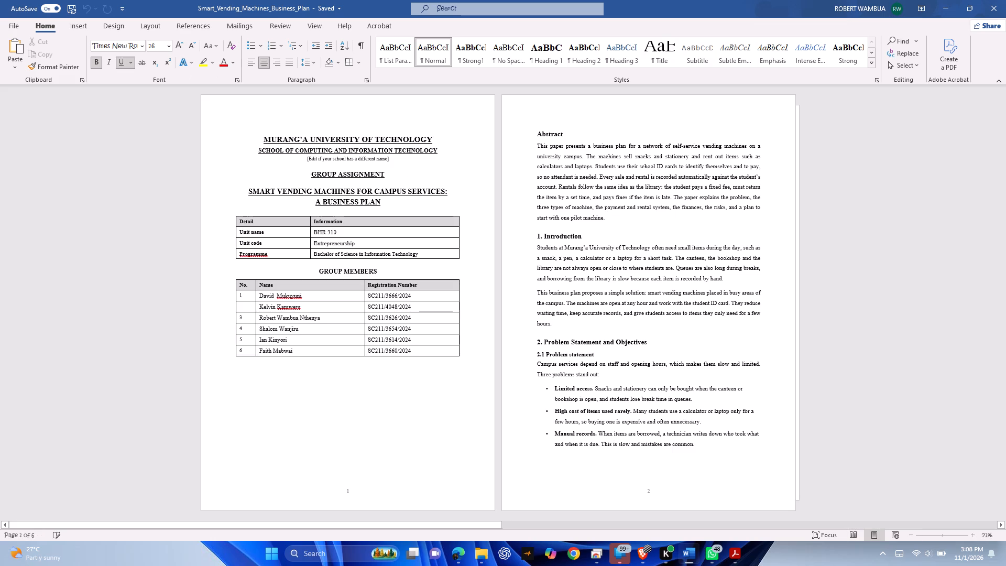
pyautogui.moveTo(392, 161); pyautogui.dragTo(311, 166)
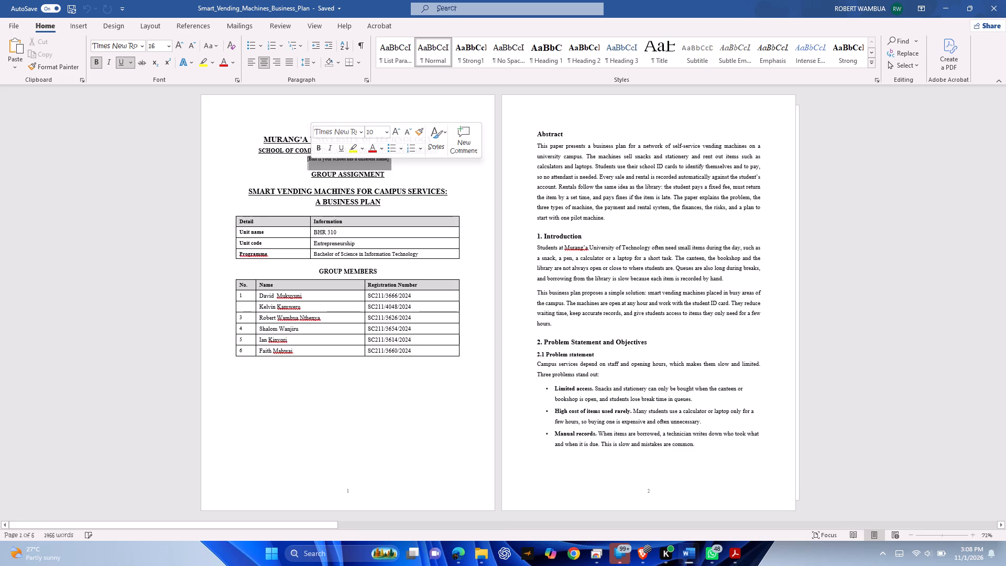
pyautogui.press('BackSpace')
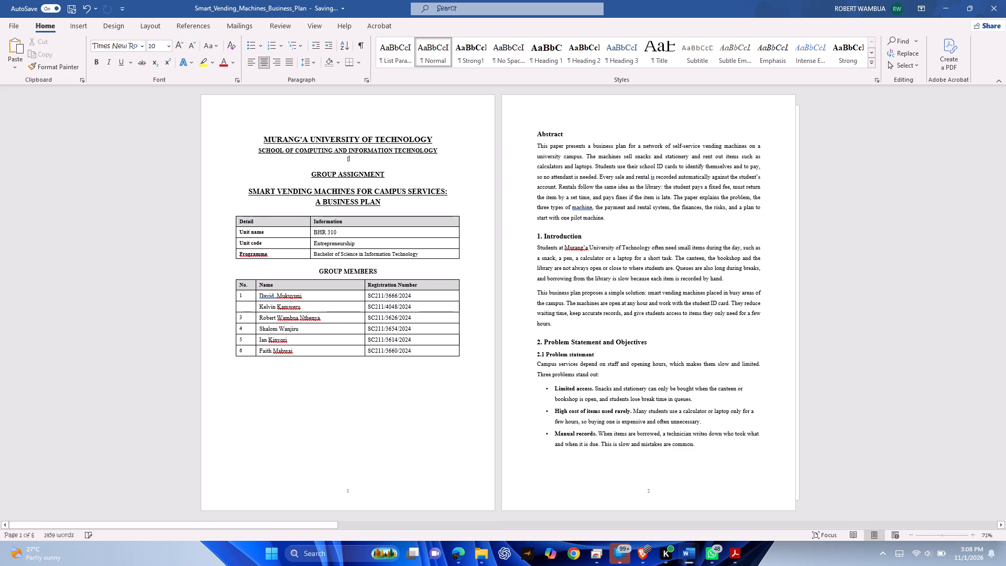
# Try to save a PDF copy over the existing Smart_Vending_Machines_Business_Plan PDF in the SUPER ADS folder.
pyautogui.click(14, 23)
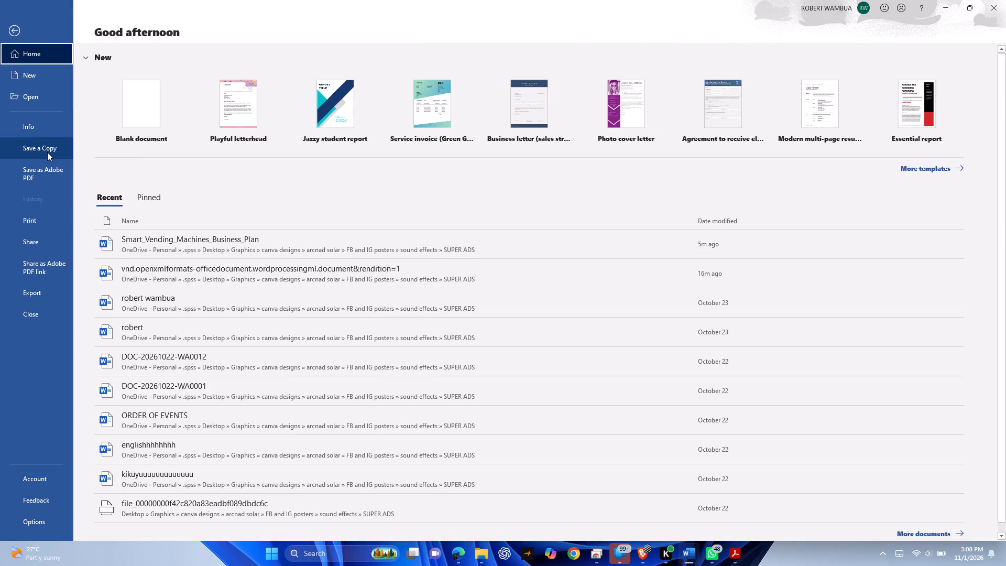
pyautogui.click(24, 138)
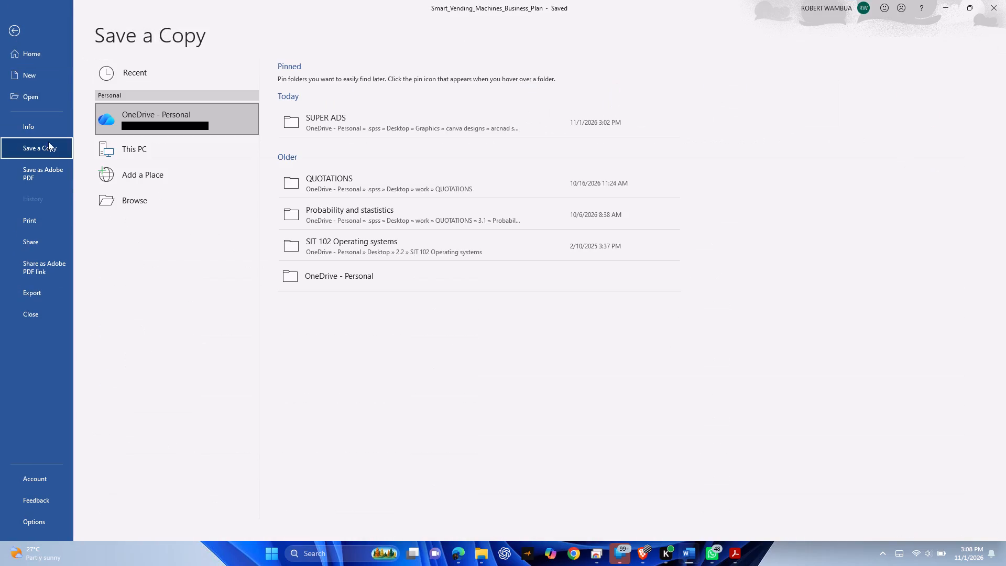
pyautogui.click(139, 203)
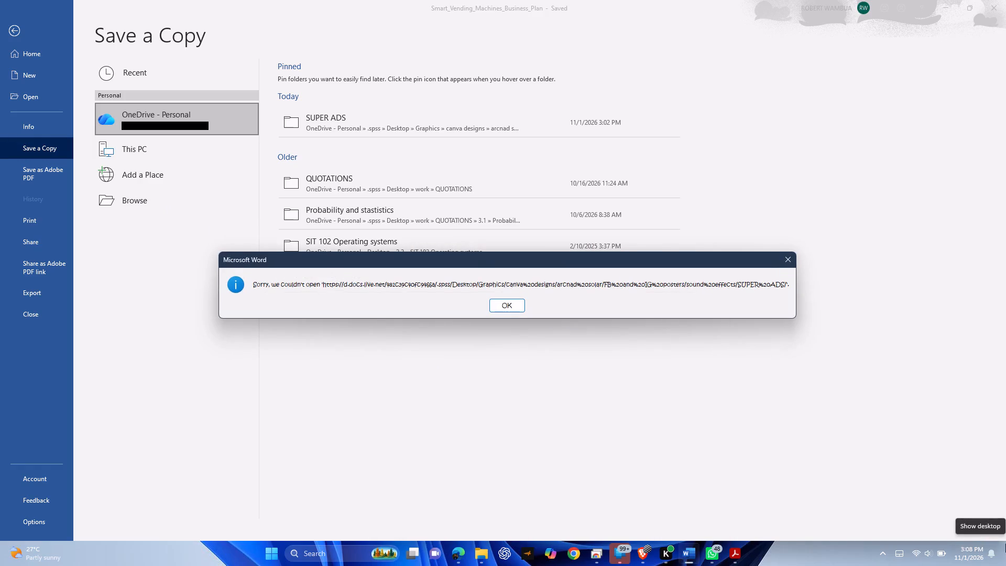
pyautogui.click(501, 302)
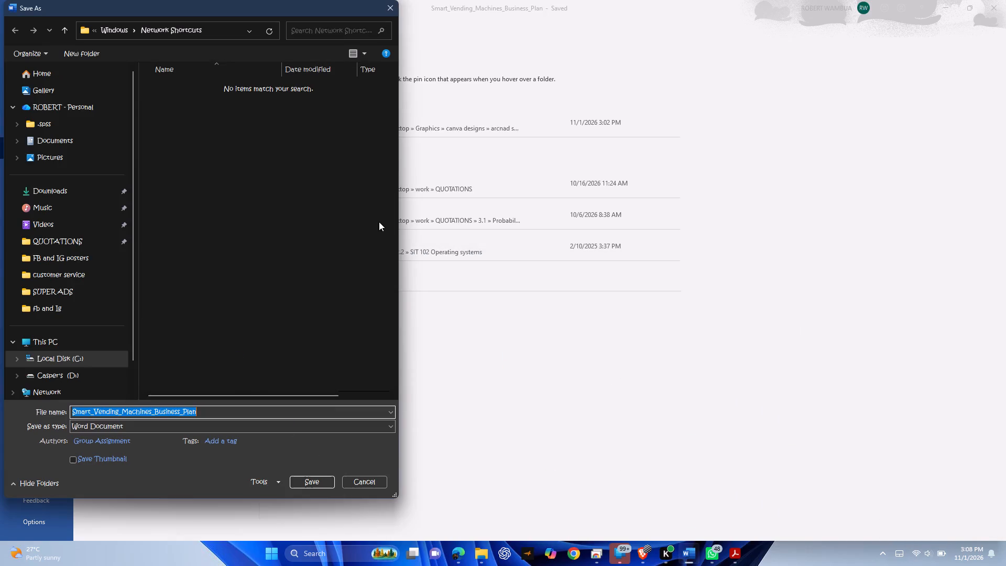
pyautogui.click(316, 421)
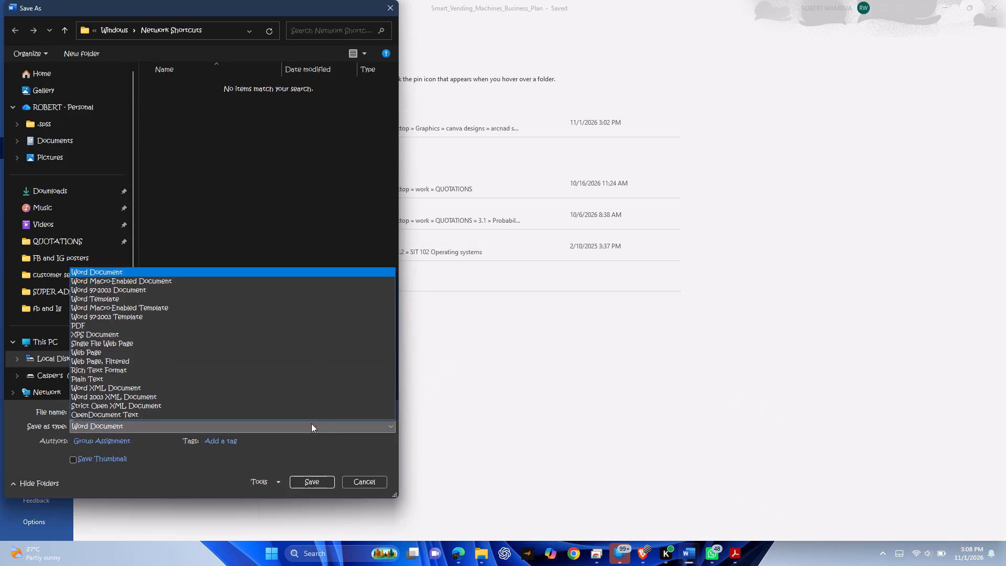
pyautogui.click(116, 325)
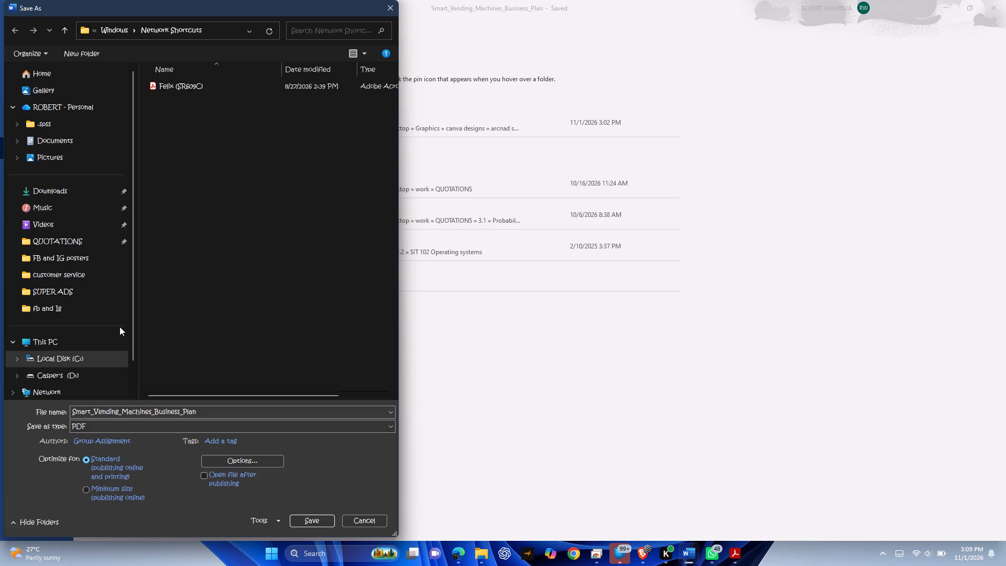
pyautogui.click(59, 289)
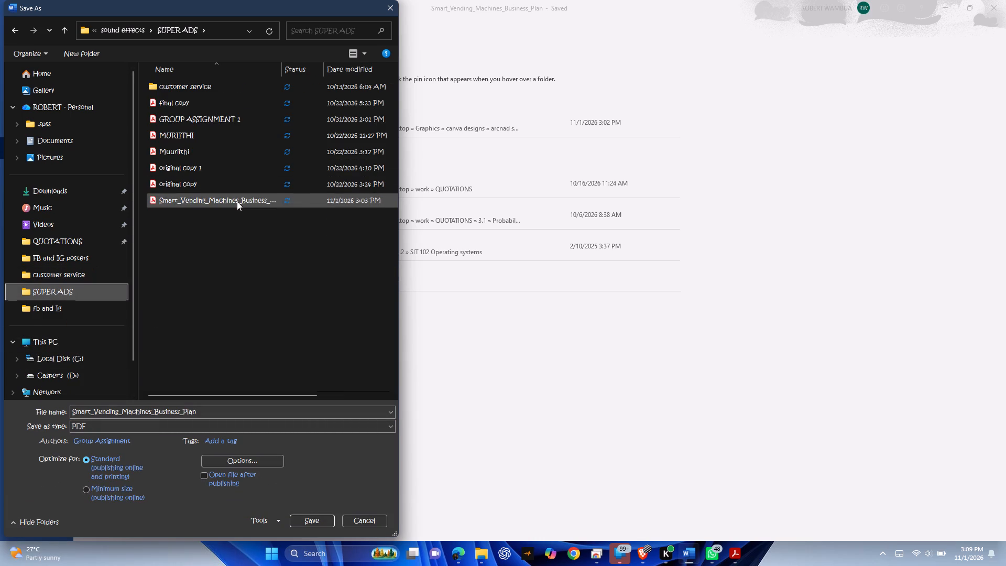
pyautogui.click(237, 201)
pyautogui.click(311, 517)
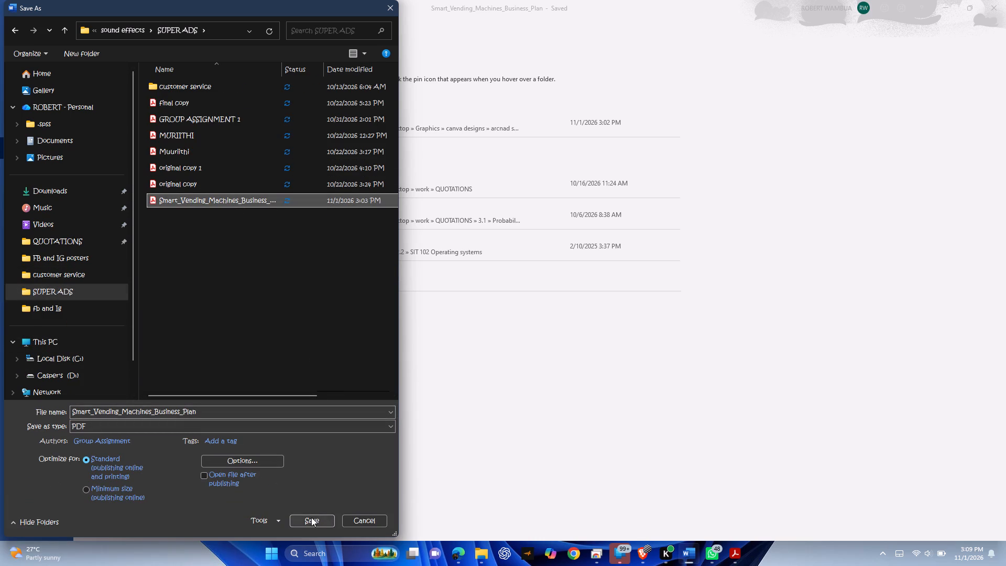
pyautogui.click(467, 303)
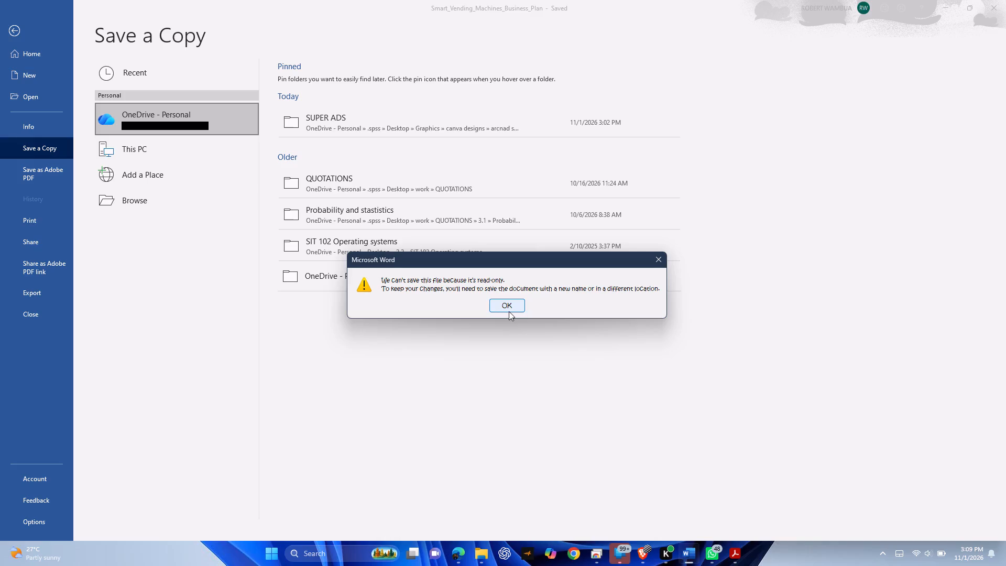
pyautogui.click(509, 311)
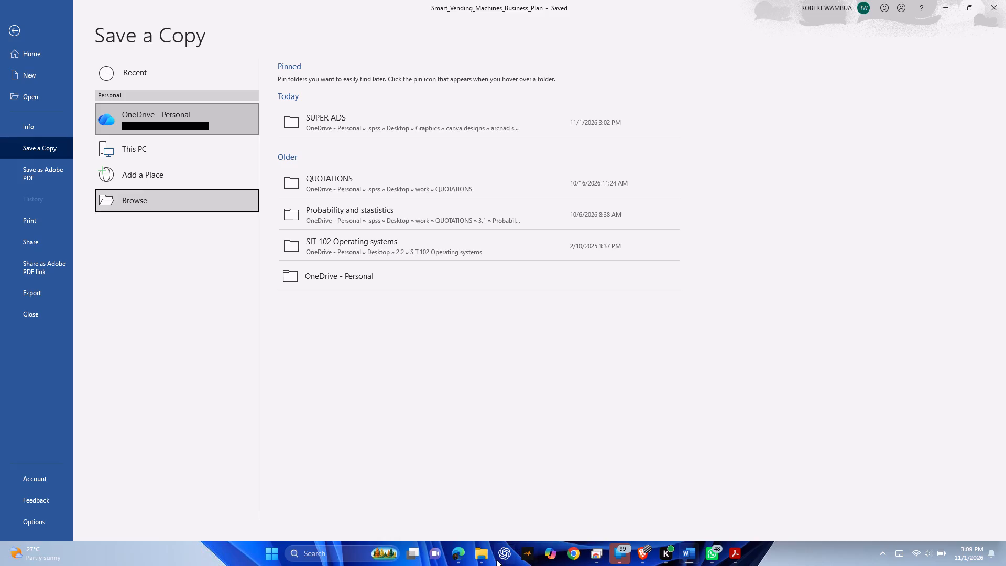
# Switch to File Explorer and look through the SUPER ADS folder for the business plan files.
pyautogui.click(478, 553)
pyautogui.click(507, 513)
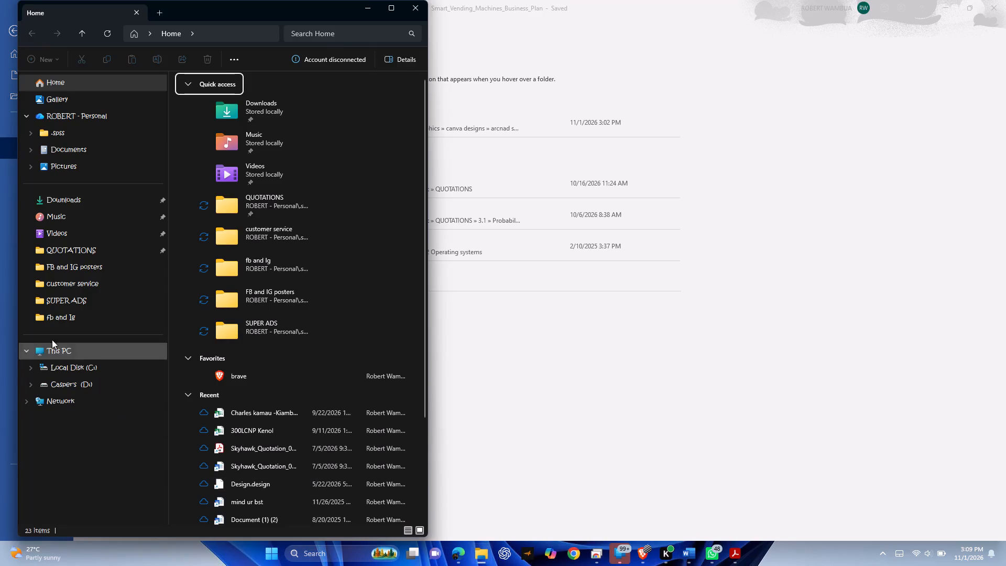
pyautogui.click(72, 302)
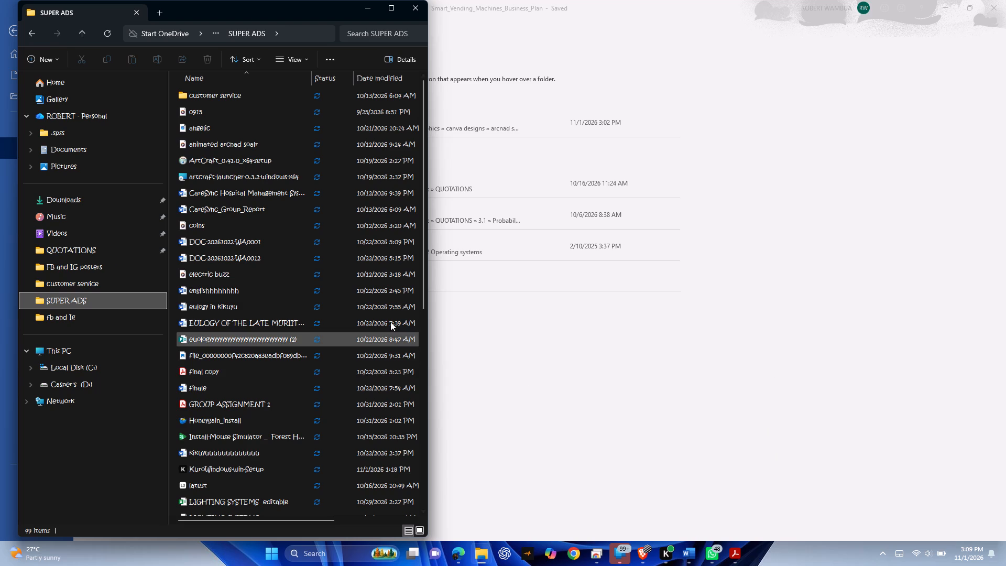
pyautogui.scroll(-9, 390, 322)
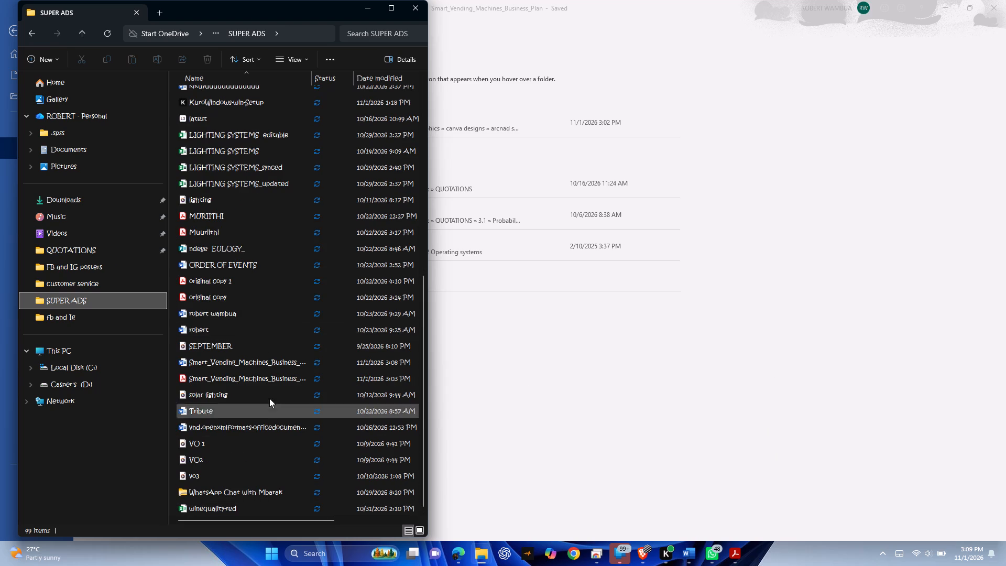
pyautogui.scroll(-6, 265, 391)
pyautogui.scroll(-2, 241, 450)
pyautogui.scroll(7, 235, 448)
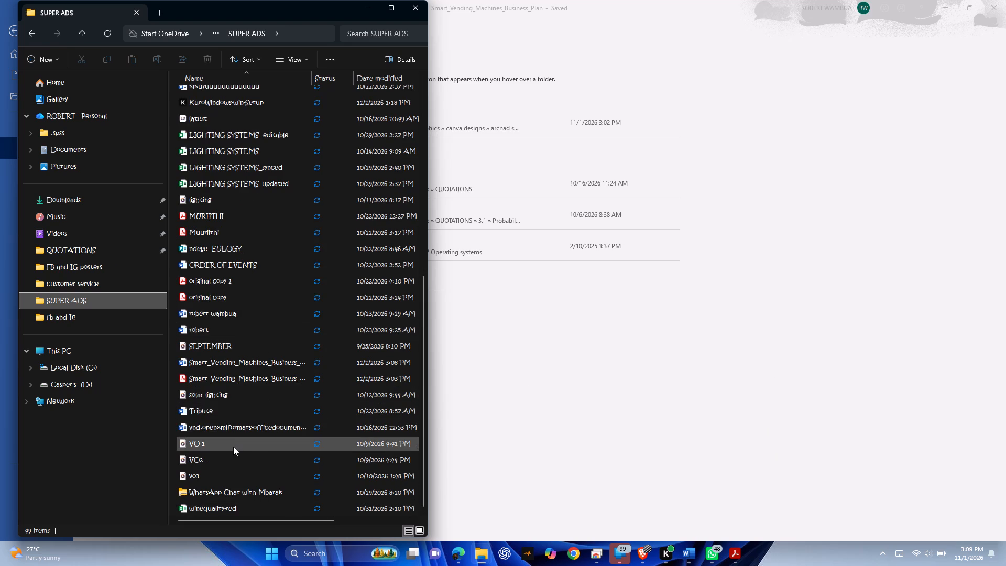
pyautogui.scroll(6, 233, 447)
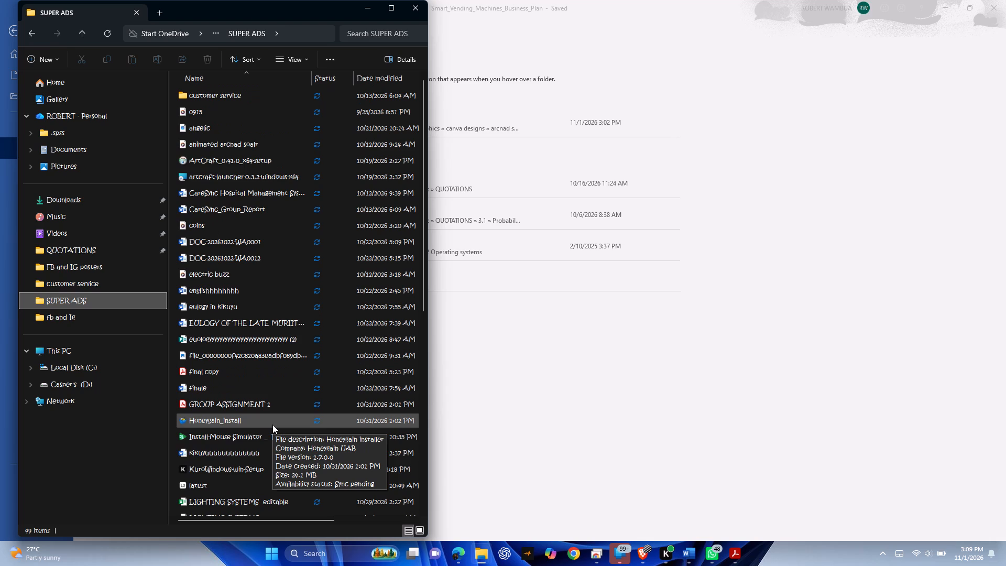
pyautogui.scroll(7, 269, 398)
pyautogui.scroll(-14, 268, 398)
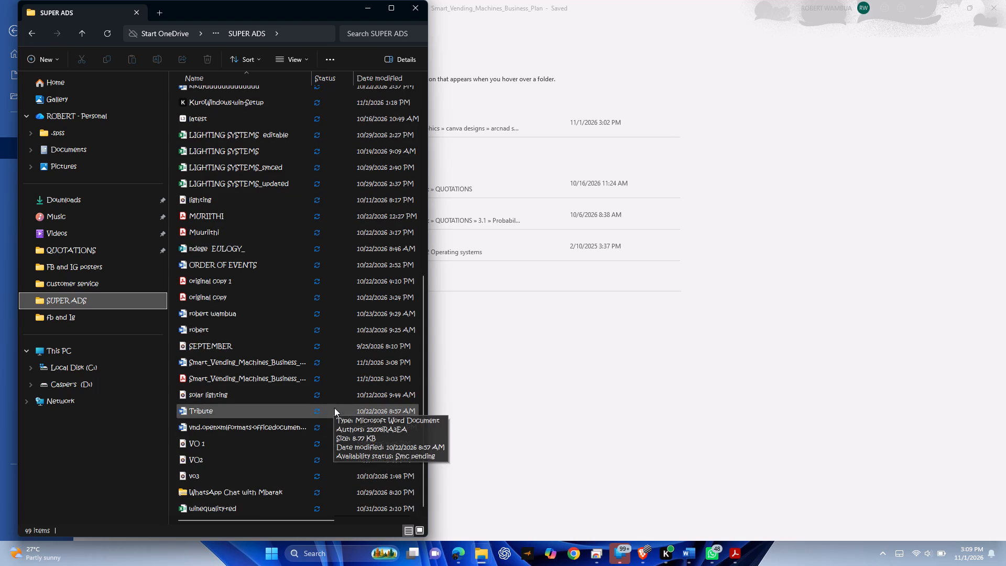
# Return to Word, start saving a copy again, and change the file name to Smart_Vending_Machines_Business Plan.
pyautogui.click(686, 553)
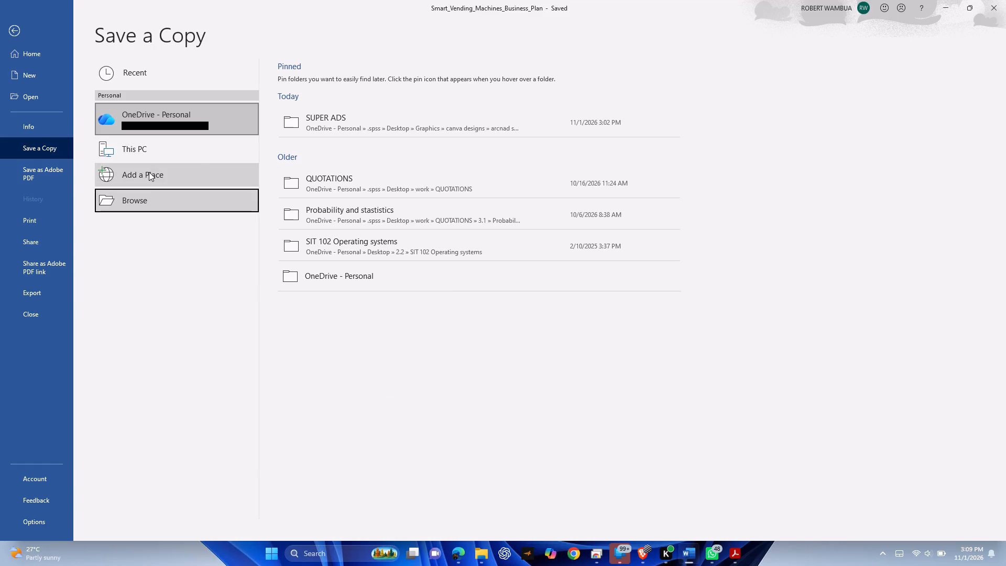
pyautogui.click(157, 206)
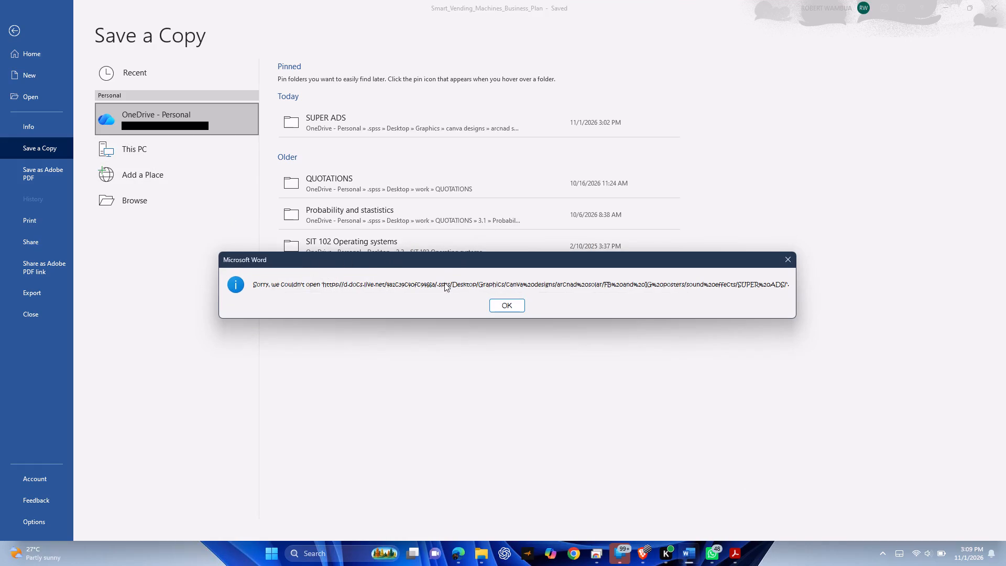
pyautogui.click(509, 301)
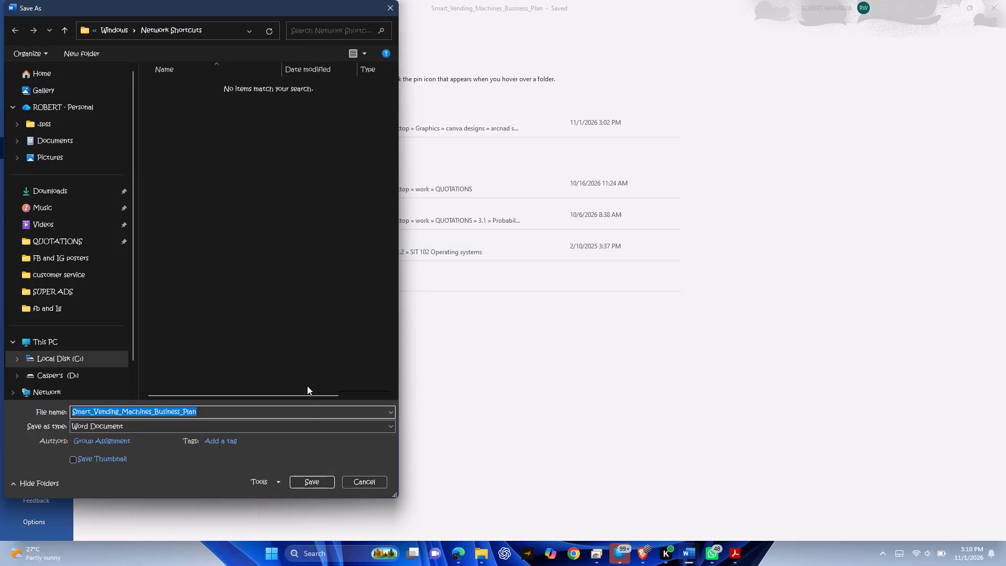
pyautogui.click(303, 405)
pyautogui.click(300, 408)
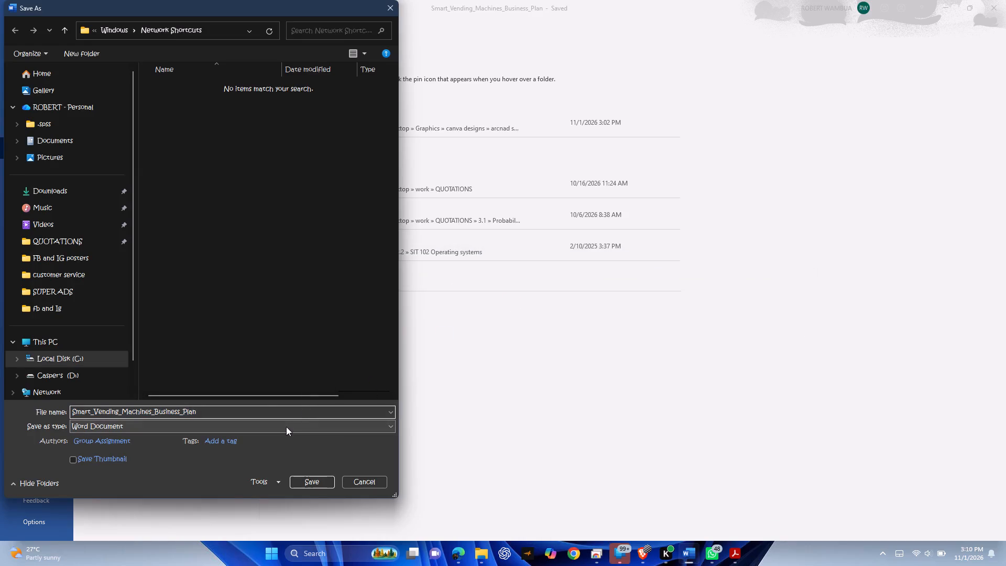
pyautogui.press('space')
pyautogui.press('Left')
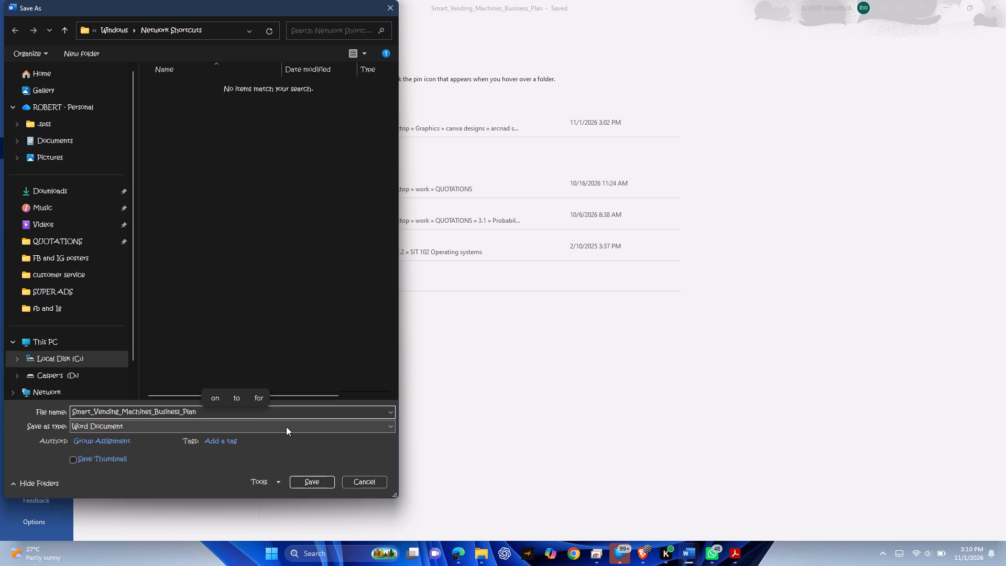
pyautogui.press('Left')
pyautogui.press('Left')
pyautogui.press('Left')
pyautogui.press('Left')
pyautogui.press('BackSpace')
pyautogui.press('space')
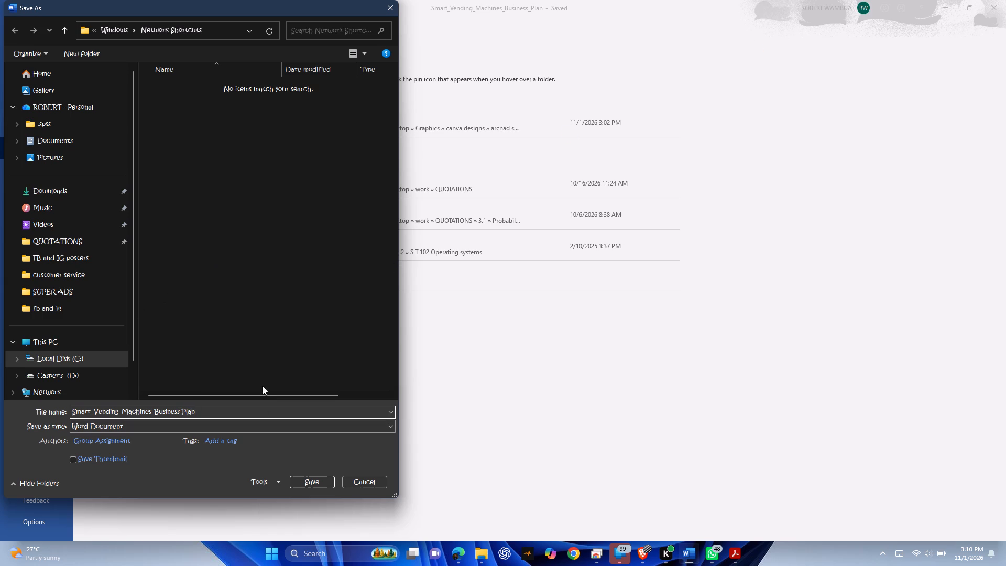
# Save the renamed copy as a PDF in the SUPER ADS folder.
pyautogui.click(301, 424)
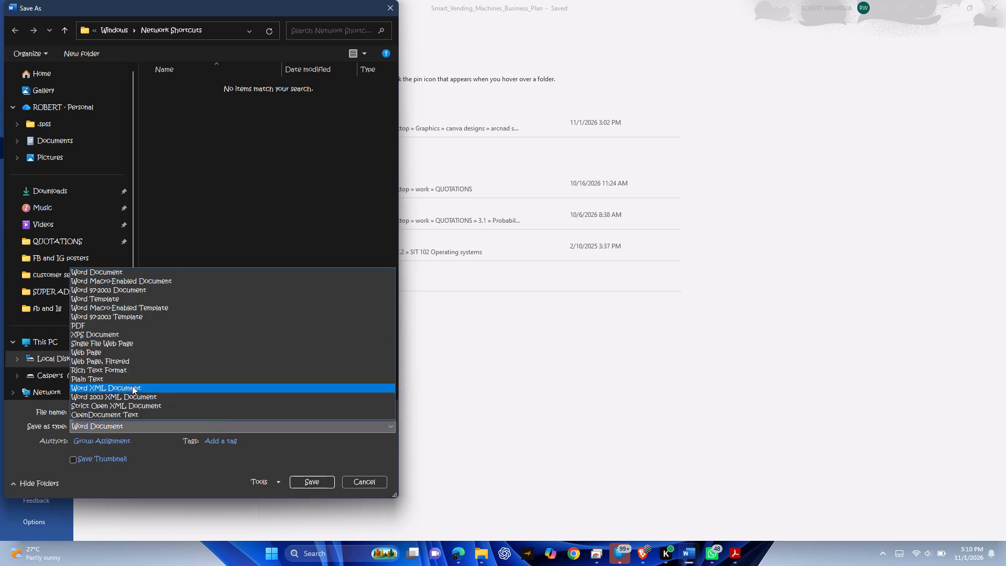
pyautogui.click(125, 332)
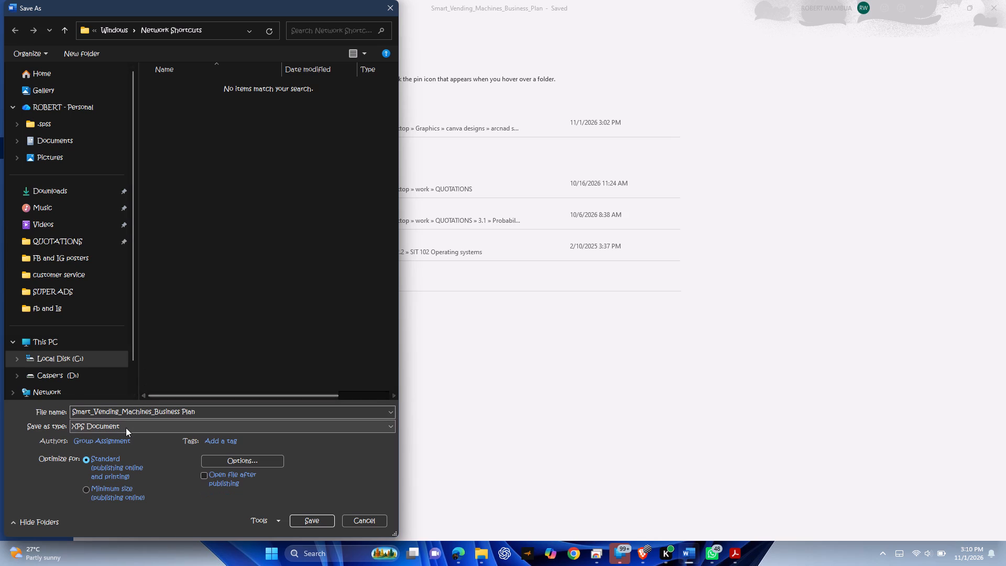
pyautogui.click(126, 428)
pyautogui.click(100, 326)
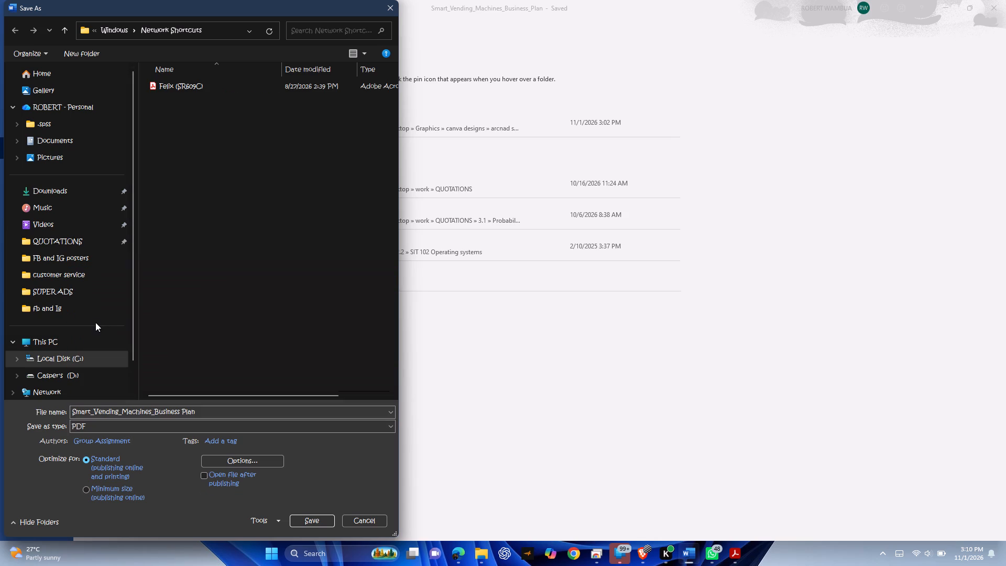
pyautogui.click(67, 290)
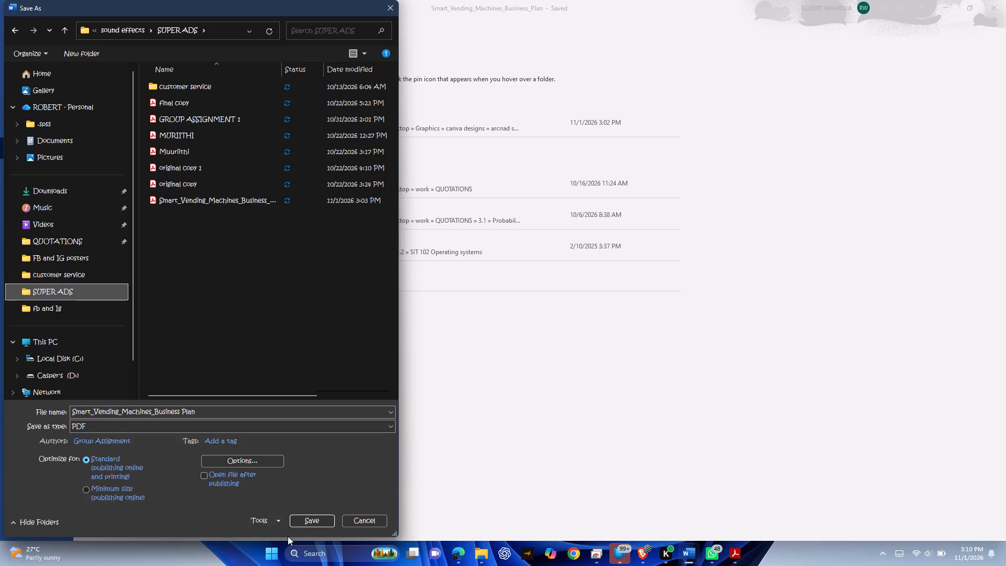
# Save the PDF copy as Smart_Vending_Machines_Business Plan in the SUPER ADS folder and close the Word document.
pyautogui.click(301, 522)
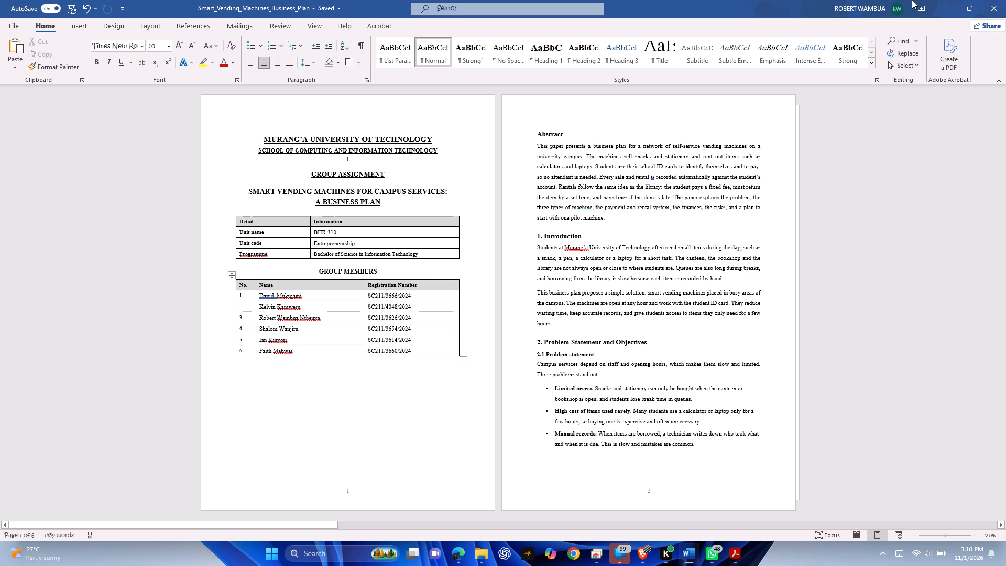